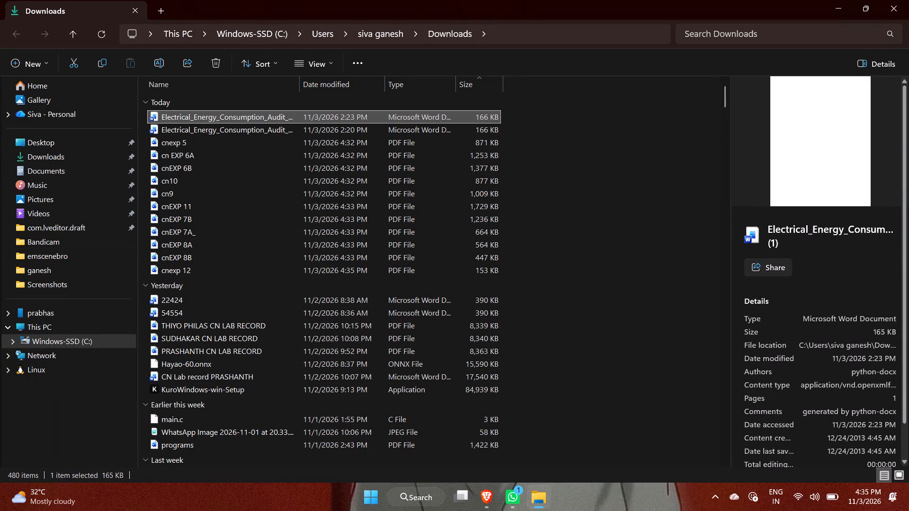
Open the Downloads folder and select the cn9 PDF among today's files.
{"action": "left_click", "coordinate": [121, 157]}
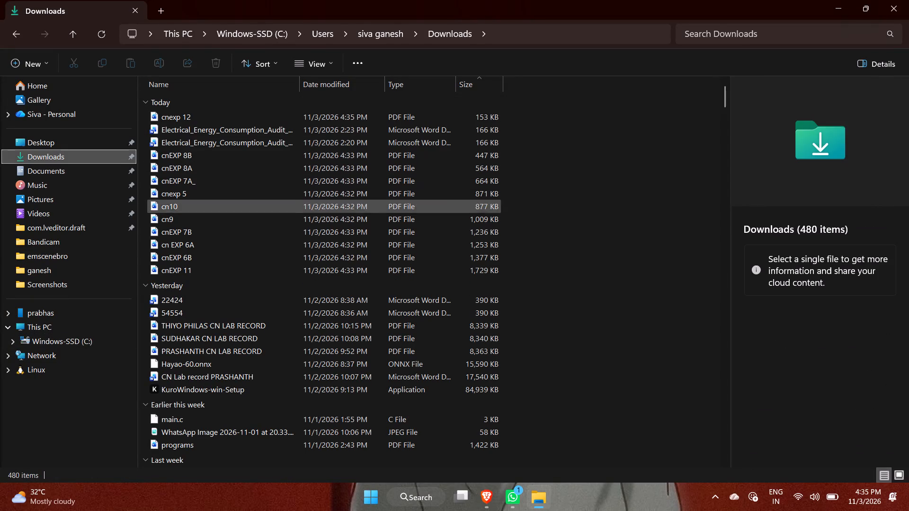
{"action": "left_click", "coordinate": [232, 124]}
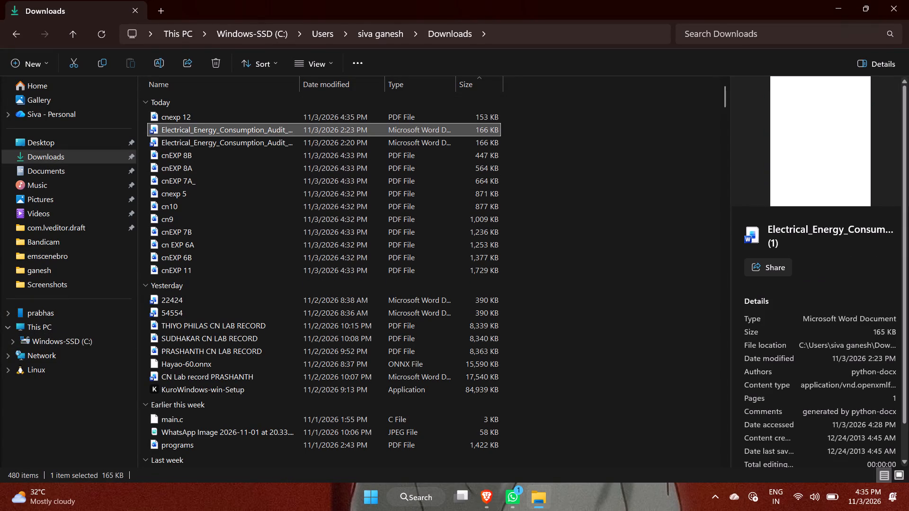
{"action": "left_click", "coordinate": [184, 219]}
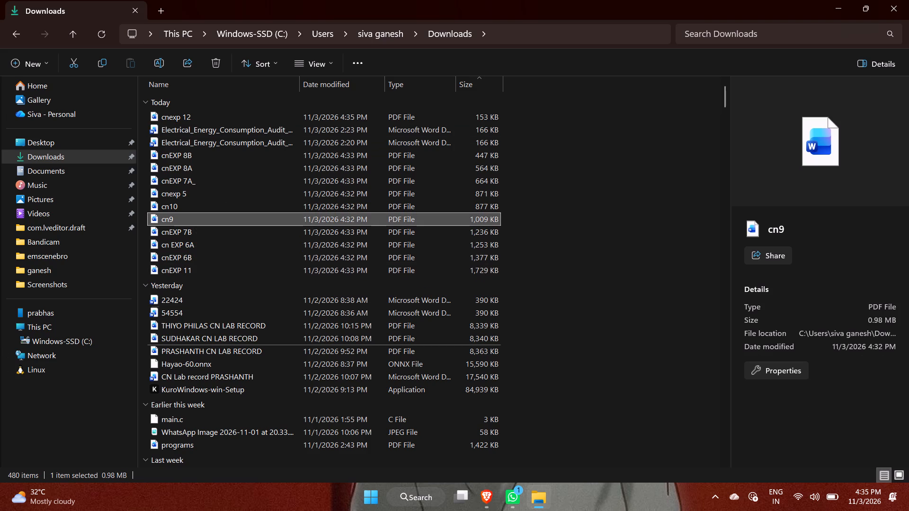
Switch to the Brave browser, pause the YouTube song, and minimize the browser window.
{"action": "left_click", "coordinate": [486, 493]}
{"action": "key", "text": "space"}
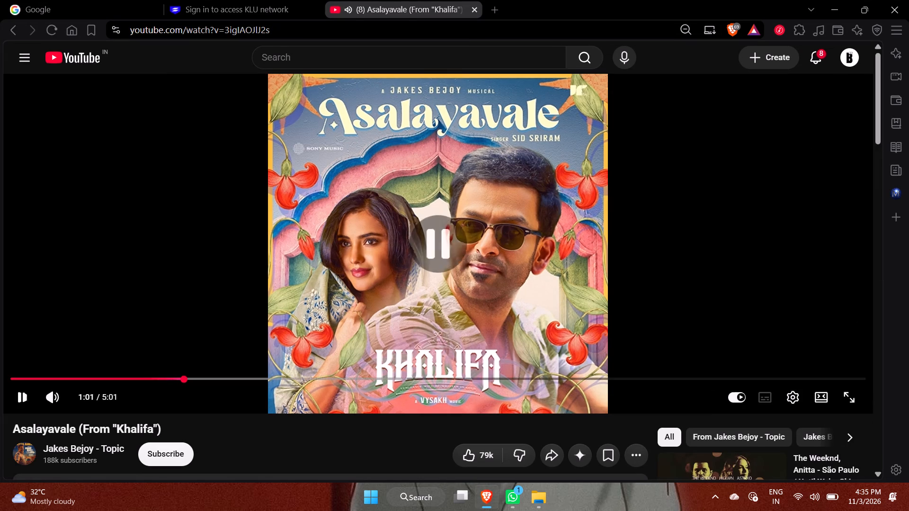
{"action": "left_click", "coordinate": [840, 0]}
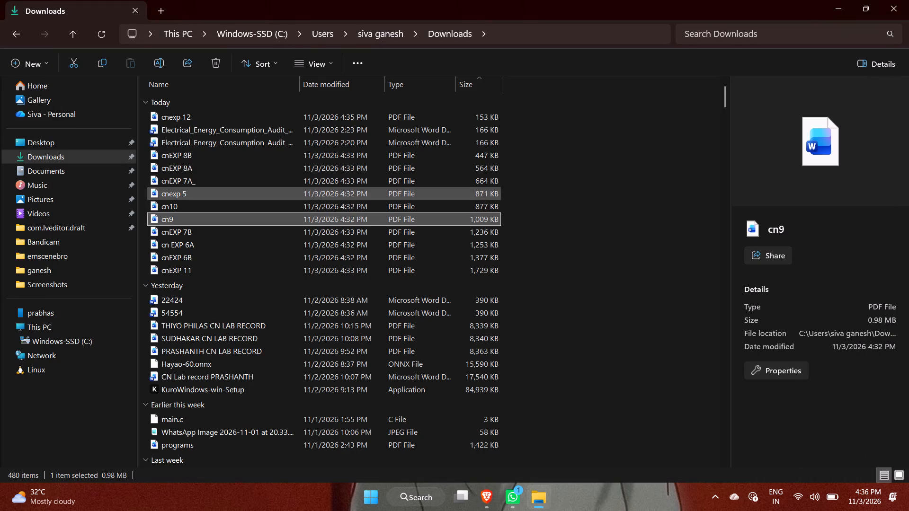
Open the cnexp 5 PDF from the Downloads folder in Word.
{"action": "left_click", "coordinate": [198, 193]}
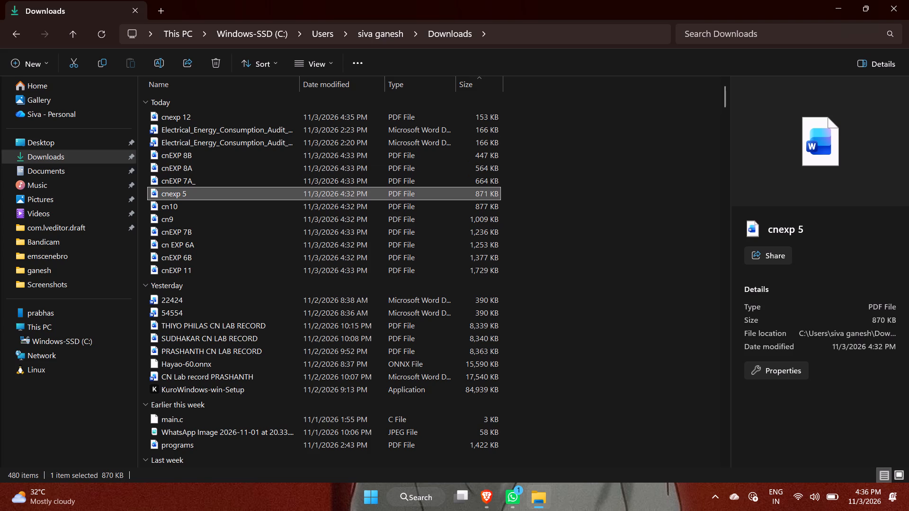
{"action": "double_click", "coordinate": [198, 193]}
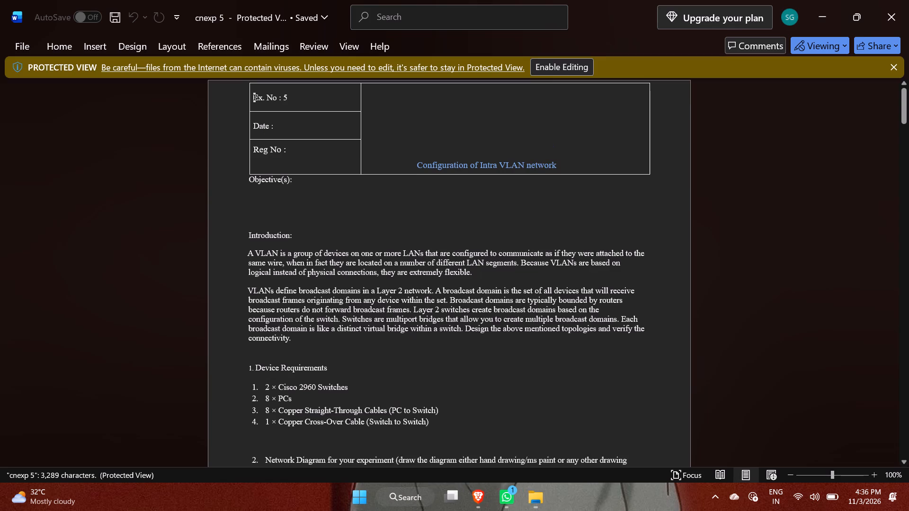
Create a new blank Word document.
{"action": "left_click", "coordinate": [18, 44]}
{"action": "left_click", "coordinate": [46, 107]}
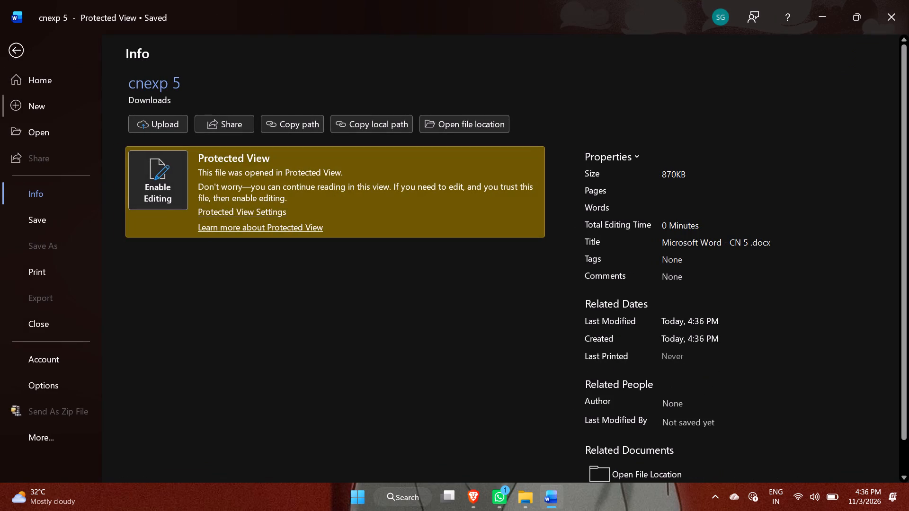
{"action": "left_click", "coordinate": [188, 162]}
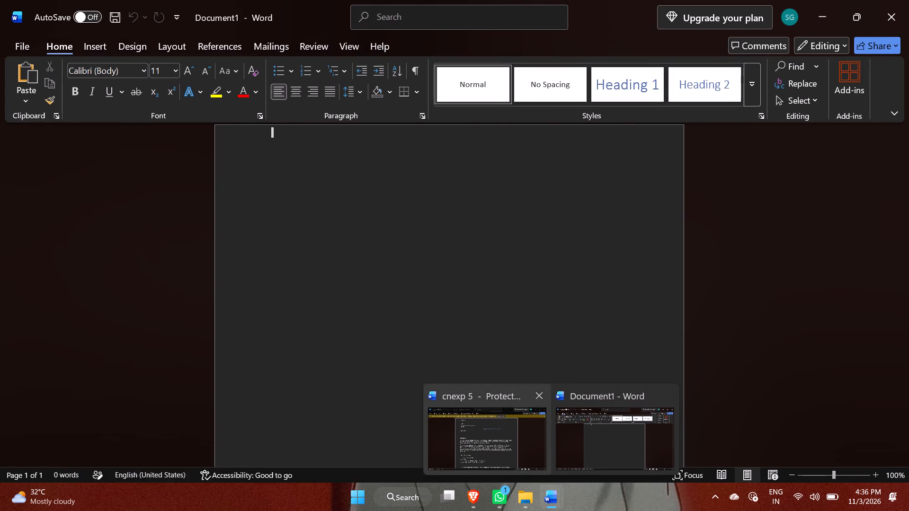
Locate the output images in cnexp 5, and enter the heading "Exp 5:" in the blank document.
{"action": "left_click", "coordinate": [526, 450]}
{"action": "scroll", "coordinate": [526, 450], "scroll_direction": "down", "scroll_amount": 10}
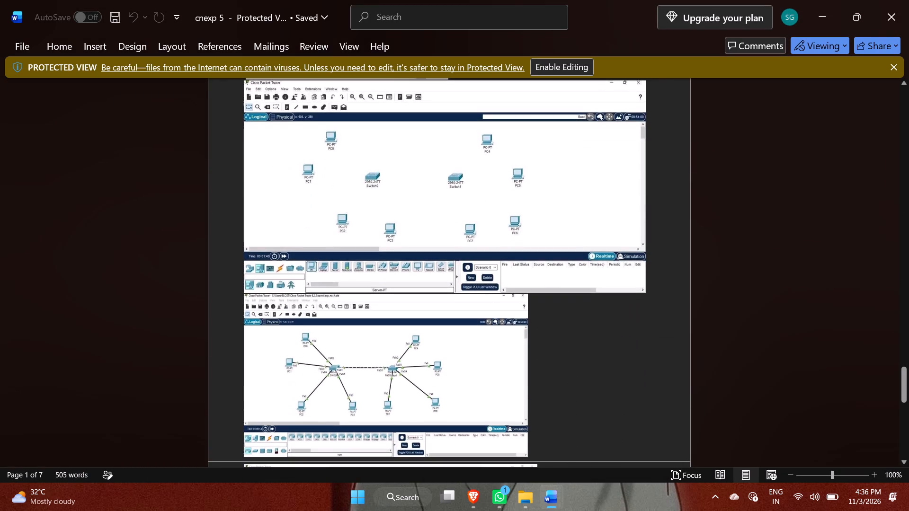
{"action": "scroll", "coordinate": [526, 450], "scroll_direction": "up", "scroll_amount": 2}
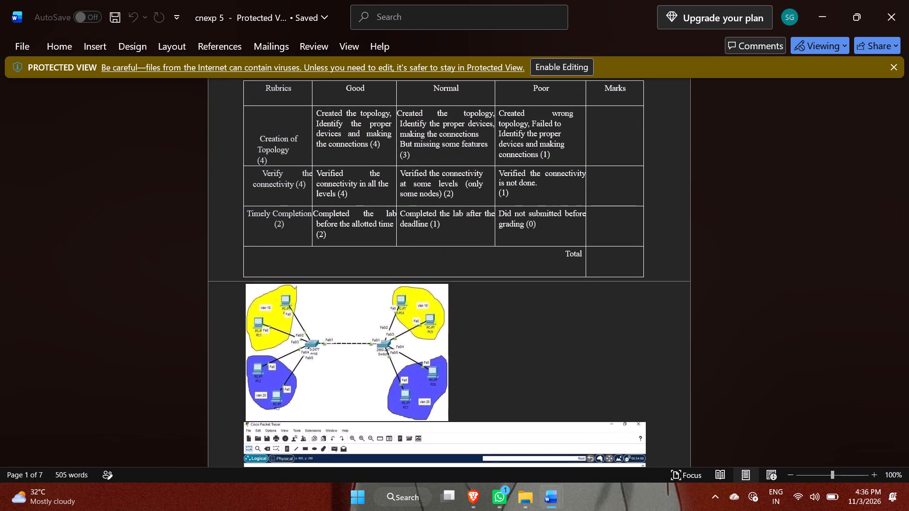
{"action": "left_click", "coordinate": [594, 443]}
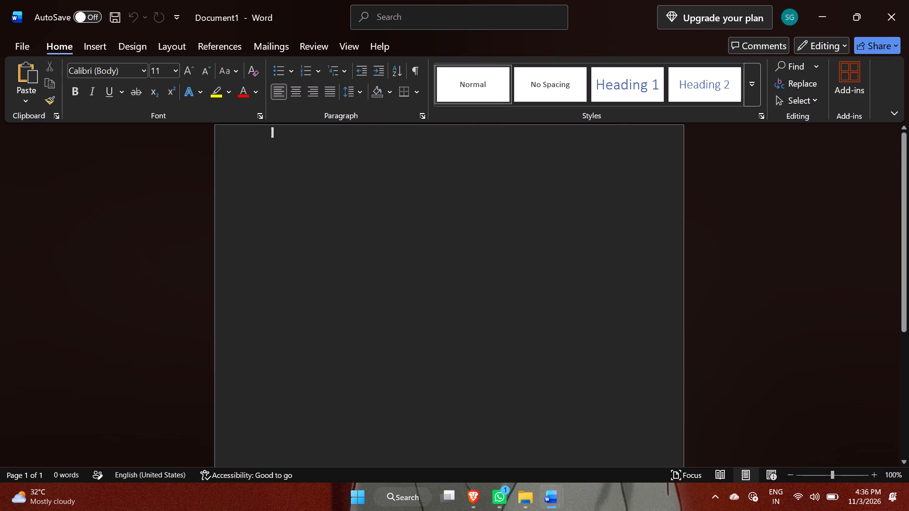
{"action": "type", "text": "exp"}
{"action": "key", "text": "space"}
{"action": "key", "text": "space"}
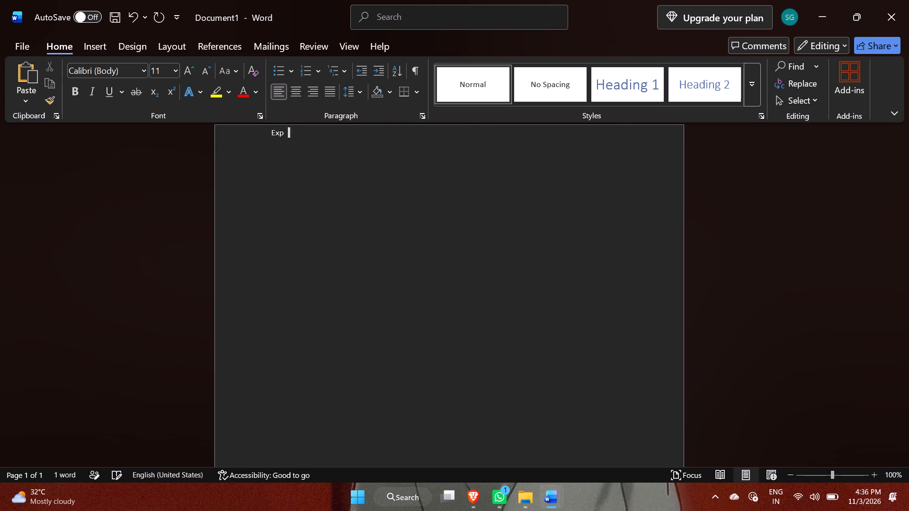
{"action": "key", "text": "BackSpace"}
{"action": "type", "text": "5:"}
{"action": "key", "text": "Return"}
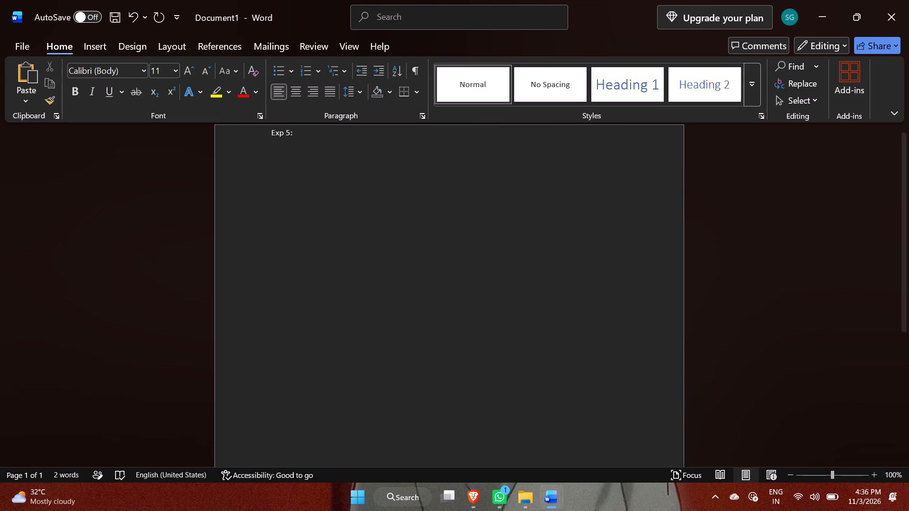
Copy the page image with the network topology diagrams from cnexp 5 and paste it under the "Exp 5:" heading.
{"action": "left_click", "coordinate": [510, 450]}
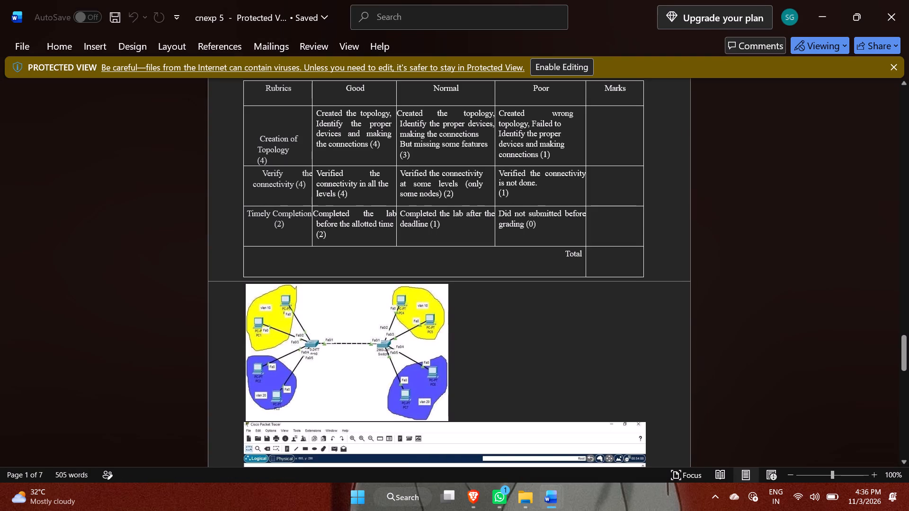
{"action": "left_click", "coordinate": [381, 363]}
{"action": "right_click", "coordinate": [381, 363]}
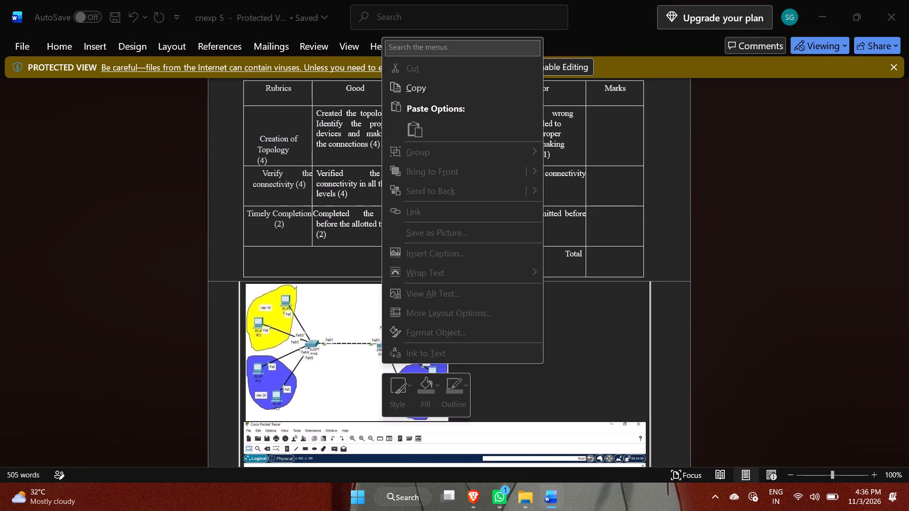
{"action": "left_click", "coordinate": [414, 85]}
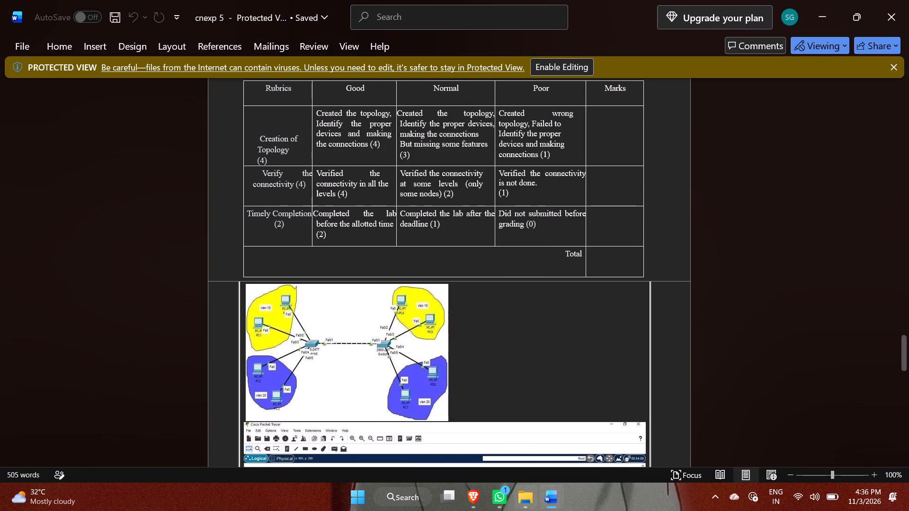
{"action": "left_click", "coordinate": [578, 457]}
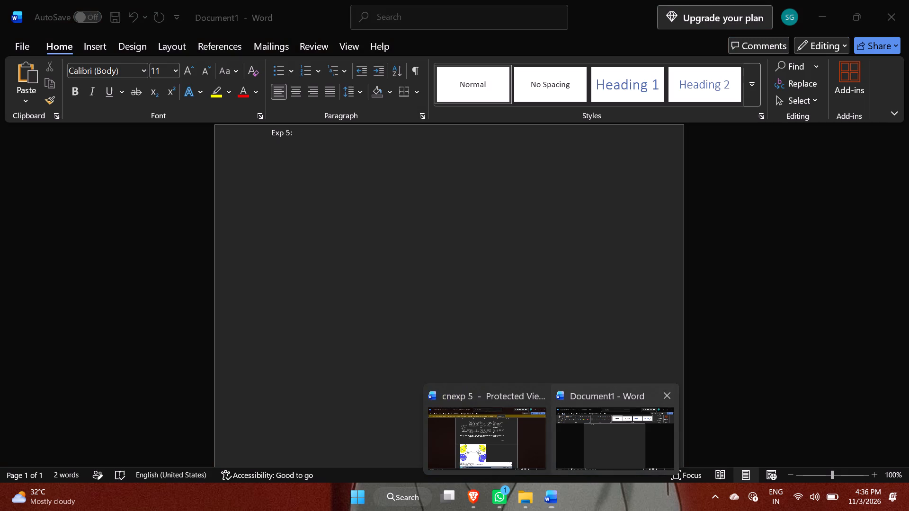
{"action": "key", "text": "ctrl+v"}
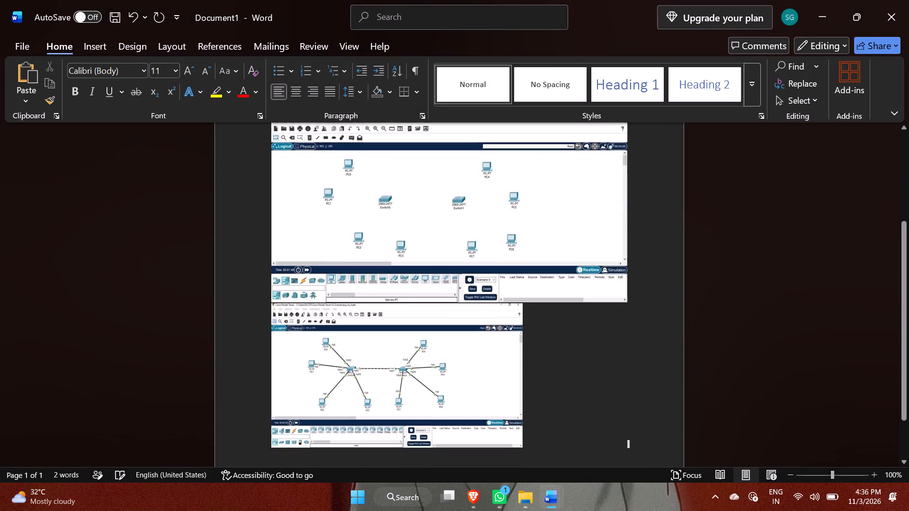
Copy the following page's switch CLI and ping screenshots from cnexp 5 and paste them after the topology diagrams in Document1.
{"action": "left_click", "coordinate": [502, 452]}
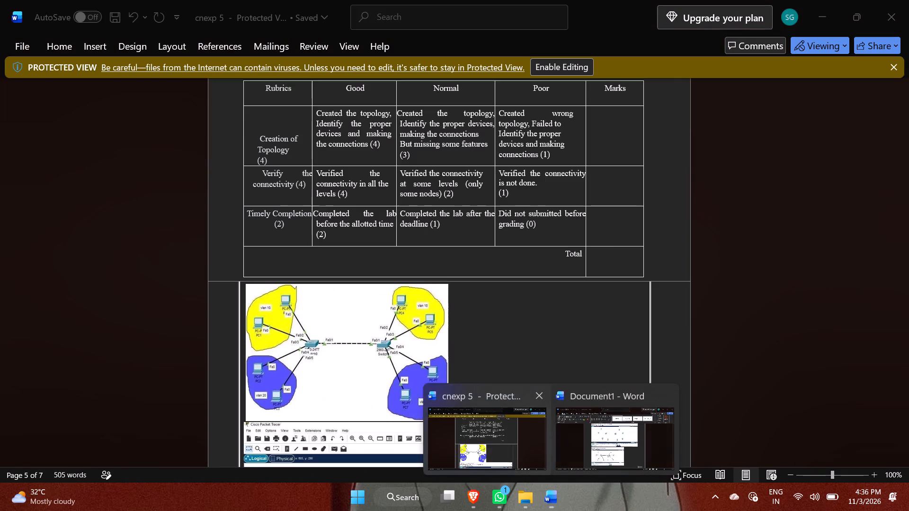
{"action": "scroll", "coordinate": [502, 452], "scroll_direction": "down", "scroll_amount": 3}
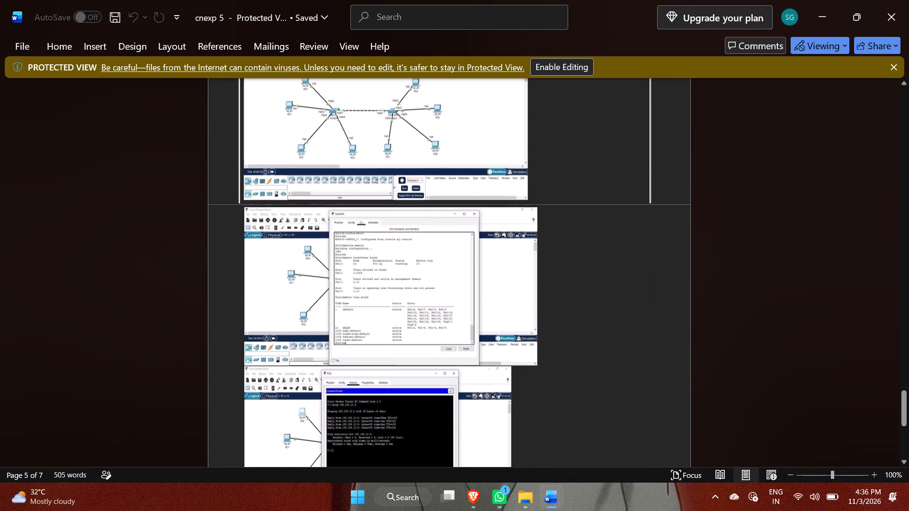
{"action": "left_click", "coordinate": [474, 396]}
{"action": "key", "text": "ctrl+c"}
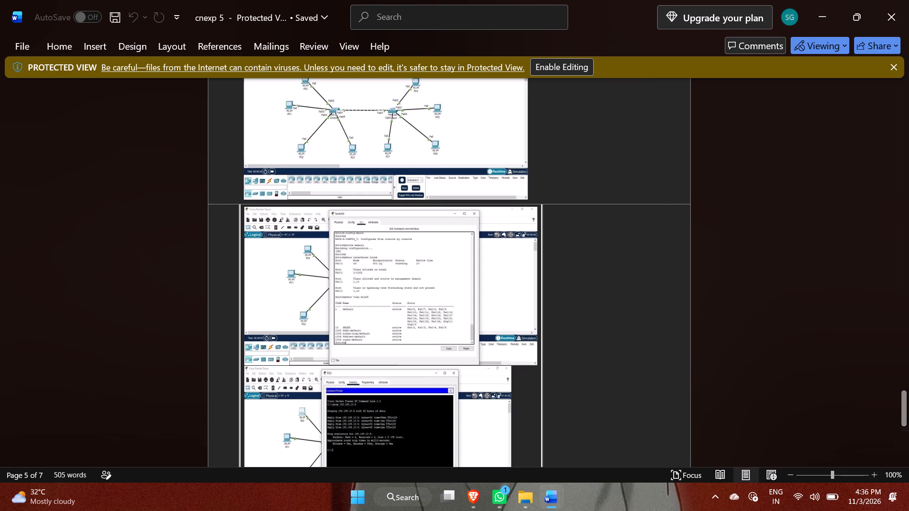
{"action": "left_click", "coordinate": [588, 453]}
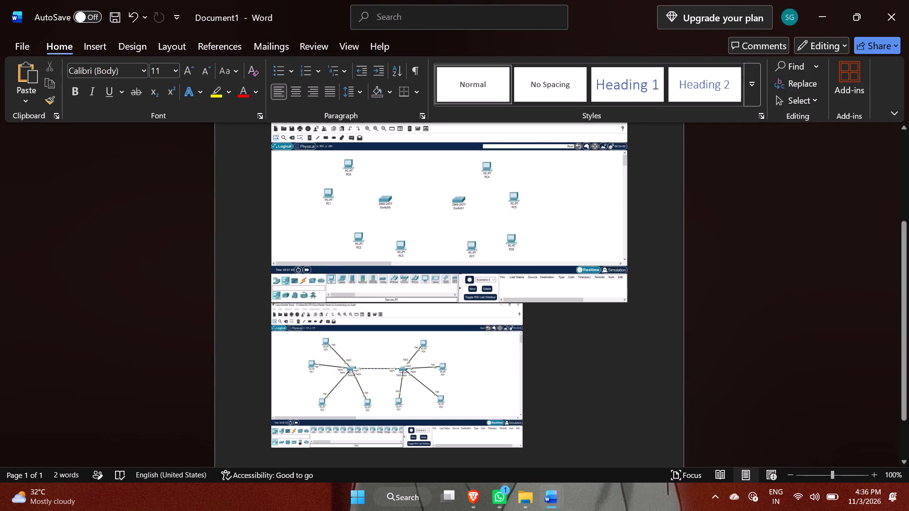
{"action": "key", "text": "ctrl+v"}
{"action": "scroll", "coordinate": [588, 453], "scroll_direction": "up", "scroll_amount": 1}
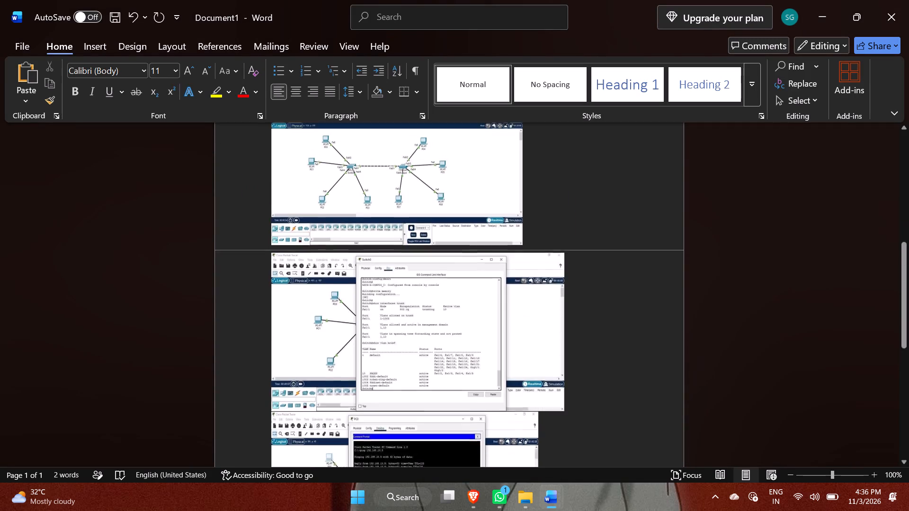
{"action": "scroll", "coordinate": [588, 453], "scroll_direction": "up", "scroll_amount": 1}
{"action": "scroll", "coordinate": [588, 453], "scroll_direction": "down", "scroll_amount": 3}
Add the heading "Exp6:" on a new line below the pasted experiment 5 screenshots.
{"action": "key", "text": "Return"}
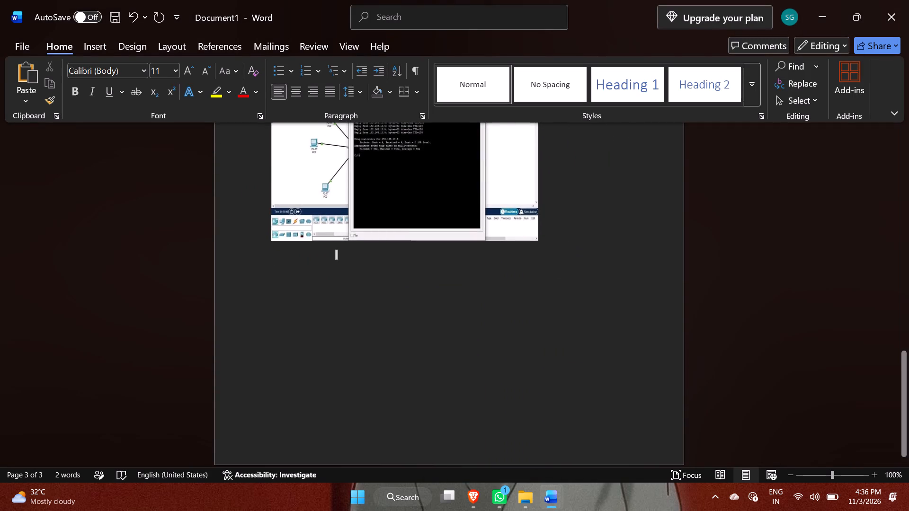
{"action": "type", "text": "exp"}
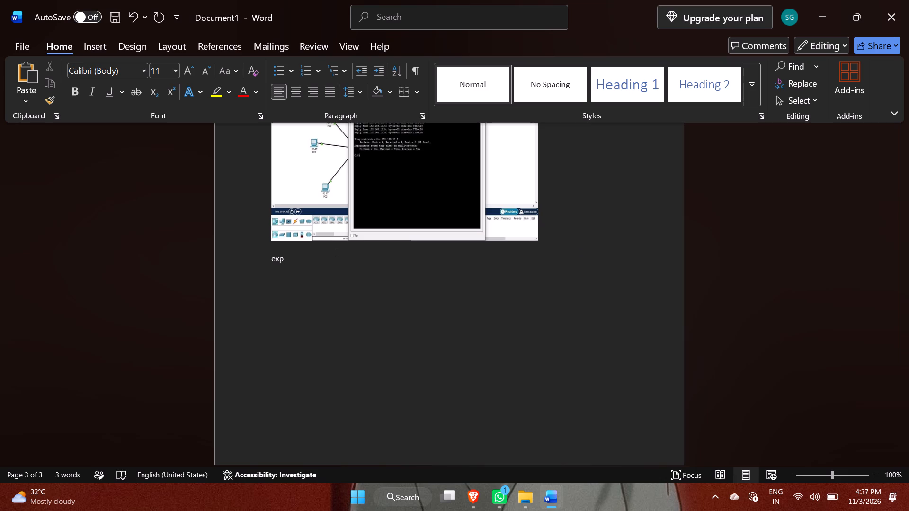
{"action": "key", "text": "6"}
{"action": "key", "text": "shift+colon"}
{"action": "key", "text": "Return"}
Open the cn EXP 6A PDF from the Downloads folder in Word.
{"action": "left_click", "coordinate": [518, 493]}
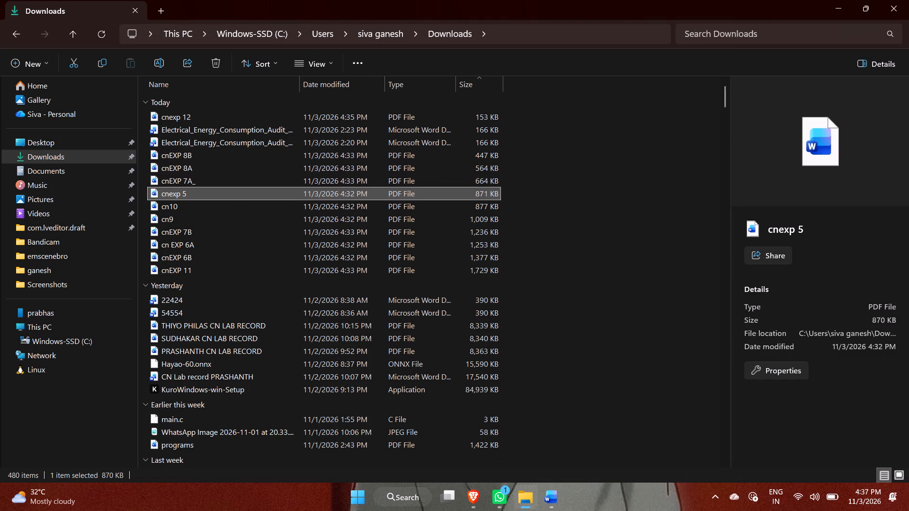
{"action": "double_click", "coordinate": [207, 241]}
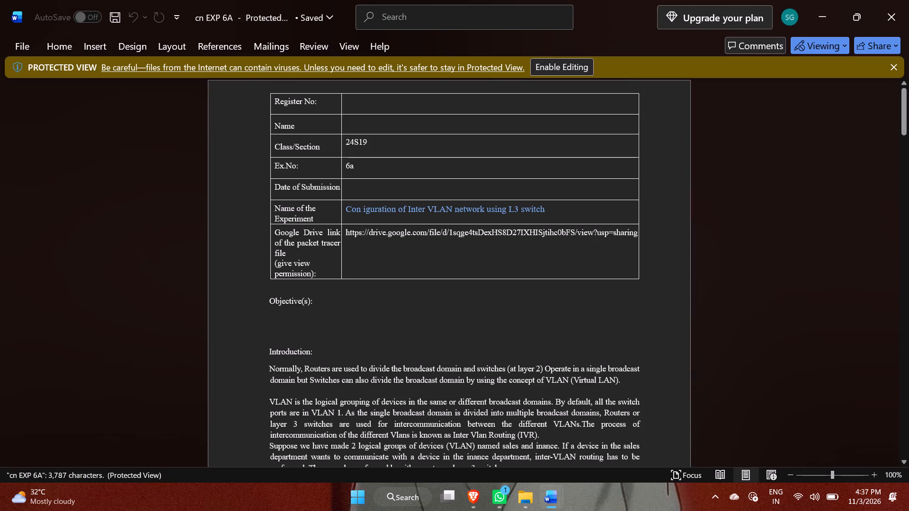
Copy the page image with the inter-VLAN topology diagrams from the cn EXP 6A document.
{"action": "scroll", "coordinate": [207, 241], "scroll_direction": "down", "scroll_amount": 8}
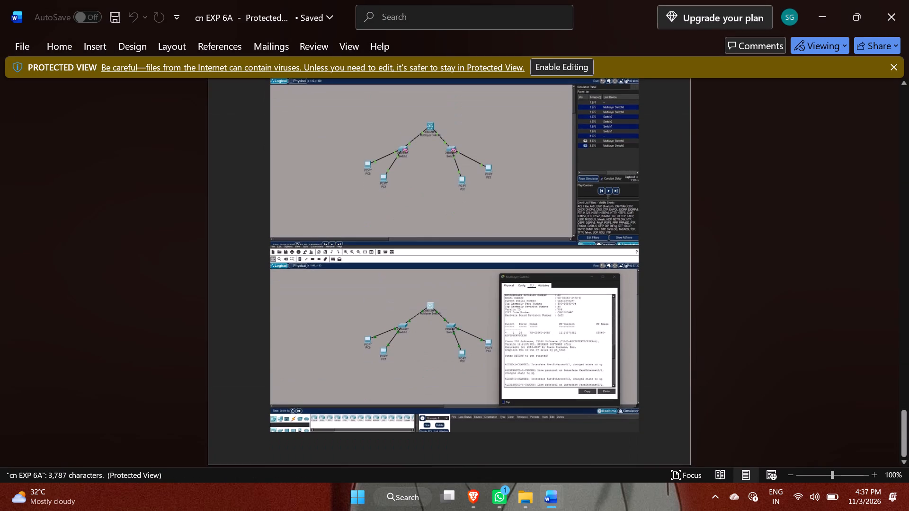
{"action": "scroll", "coordinate": [357, 246], "scroll_direction": "up", "scroll_amount": 2}
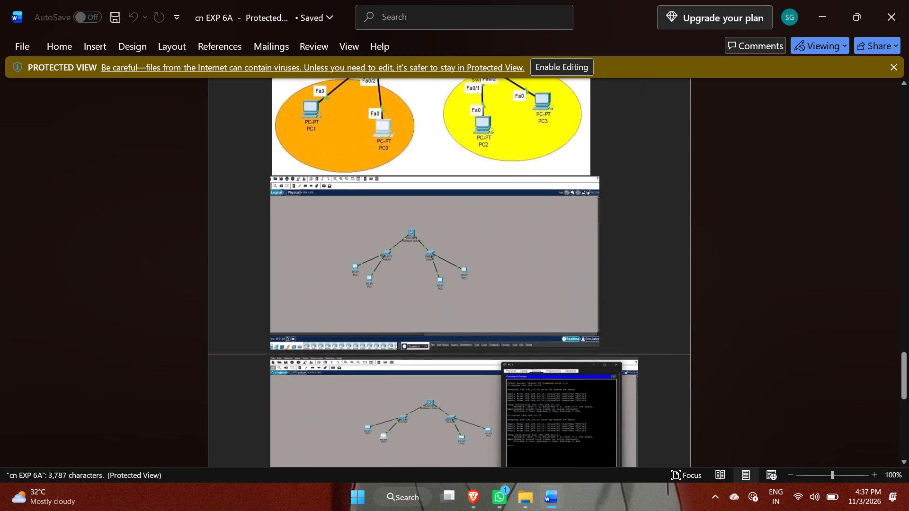
{"action": "scroll", "coordinate": [357, 246], "scroll_direction": "up", "scroll_amount": 1}
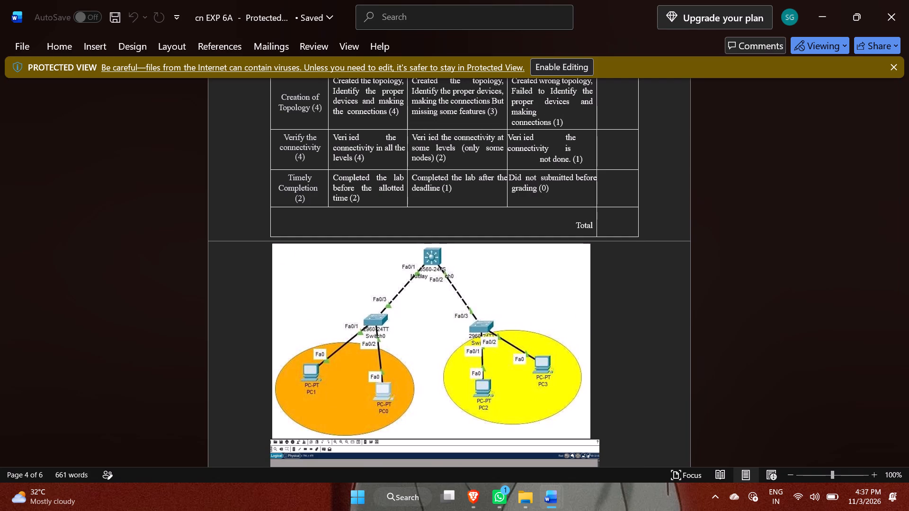
{"action": "scroll", "coordinate": [379, 239], "scroll_direction": "up", "scroll_amount": 10}
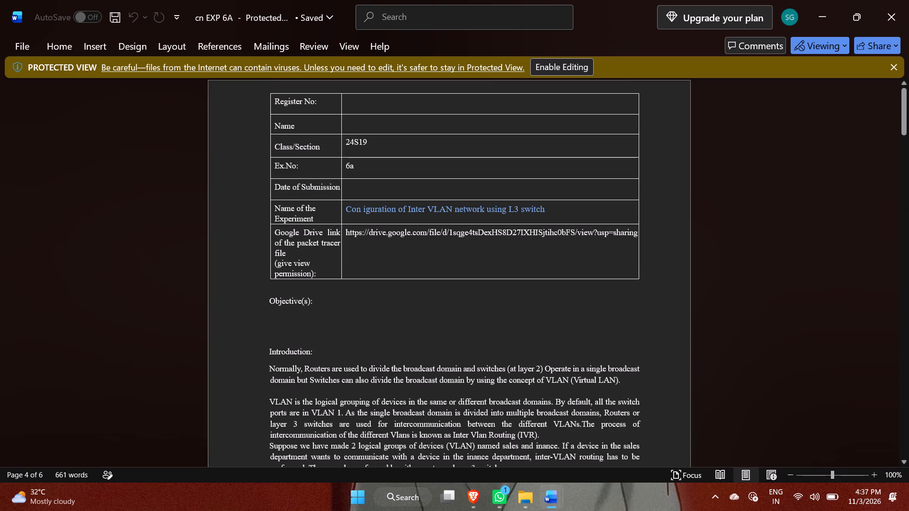
{"action": "scroll", "coordinate": [379, 239], "scroll_direction": "down", "scroll_amount": 3}
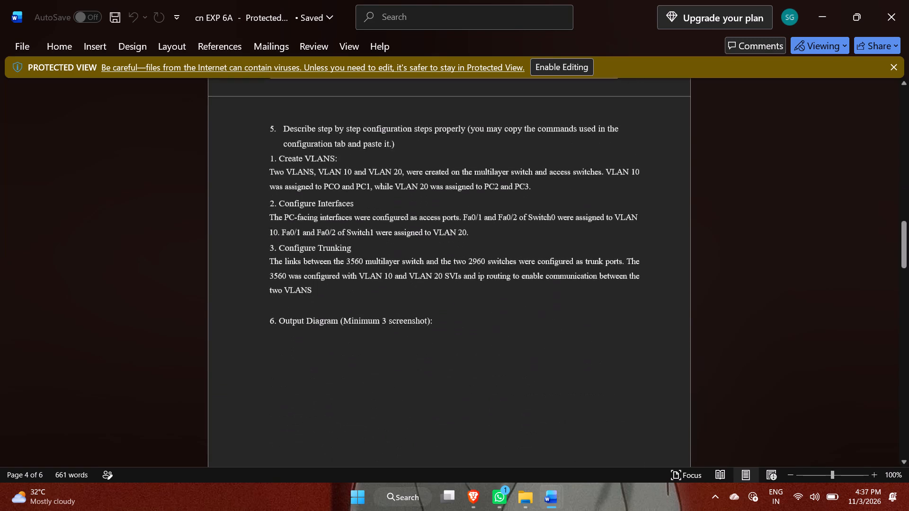
{"action": "scroll", "coordinate": [379, 239], "scroll_direction": "down", "scroll_amount": 3}
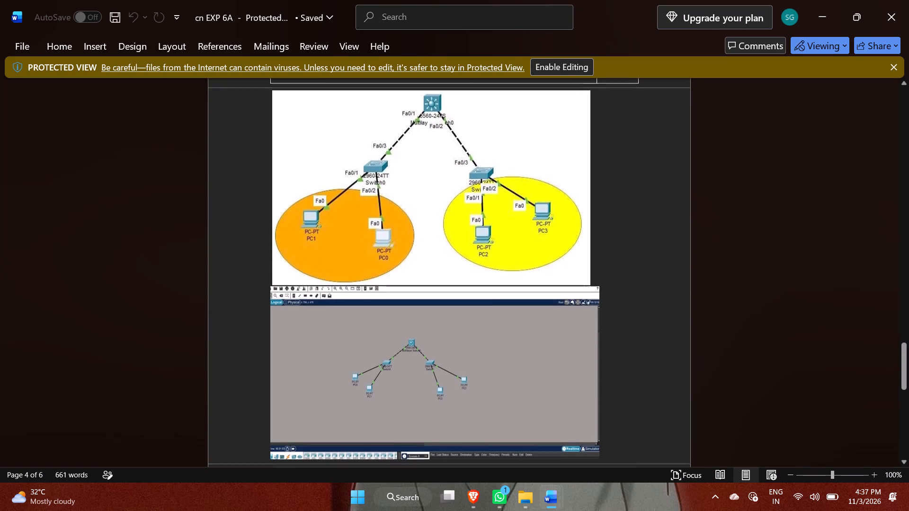
{"action": "left_click", "coordinate": [379, 239]}
{"action": "key", "text": "ctrl+c"}
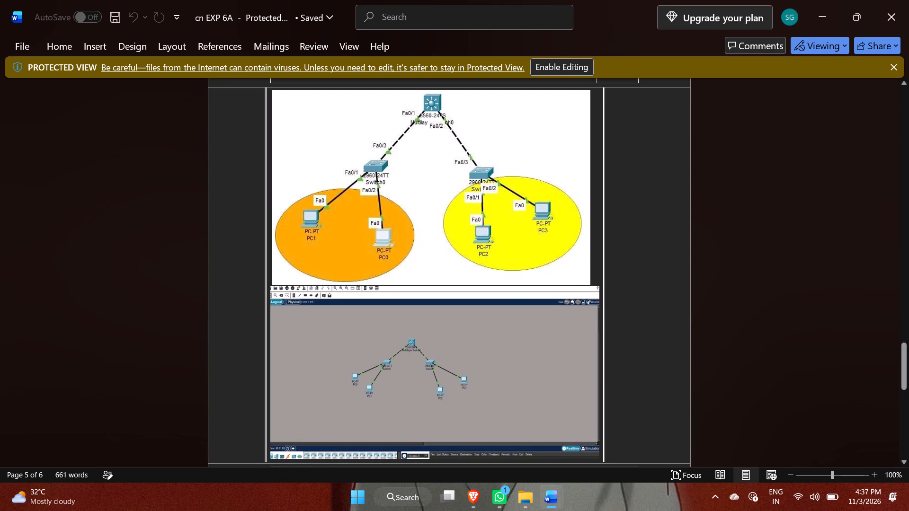
Switch to Document1 and change the "Exp6:" heading to "Exp6a:".
{"action": "left_click", "coordinate": [577, 463]}
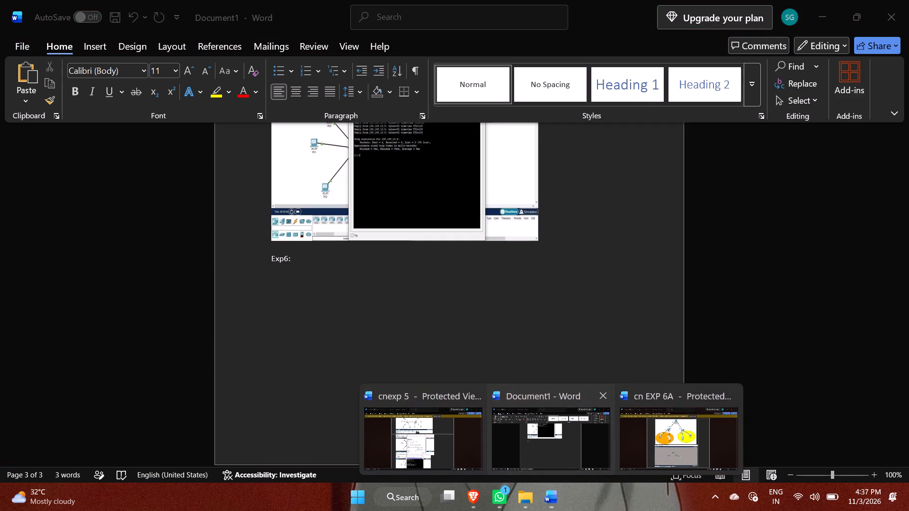
{"action": "left_click", "coordinate": [290, 260]}
{"action": "key", "text": "Left"}
{"action": "key", "text": "a"}
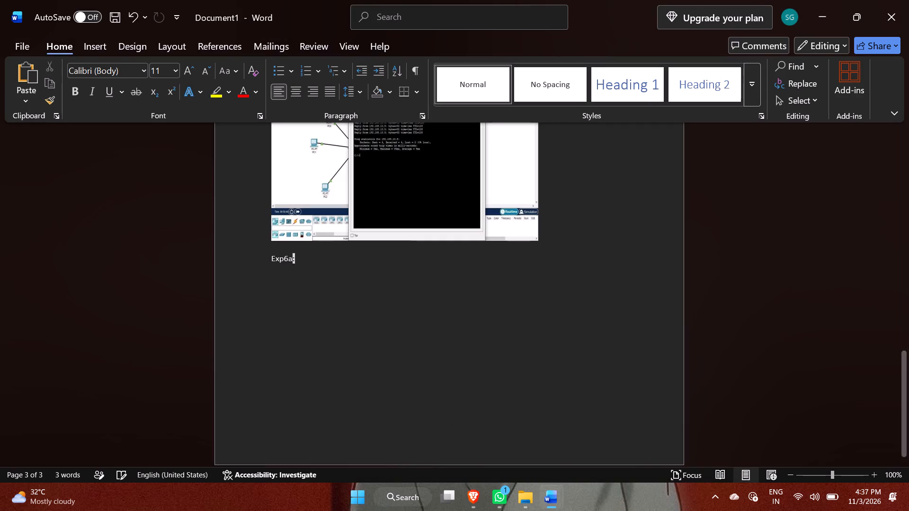
Paste the copied topology diagrams on a new line below the "Exp6a:" heading.
{"action": "key", "text": "Right"}
{"action": "key", "text": "Return"}
{"action": "key", "text": "ctrl+v"}
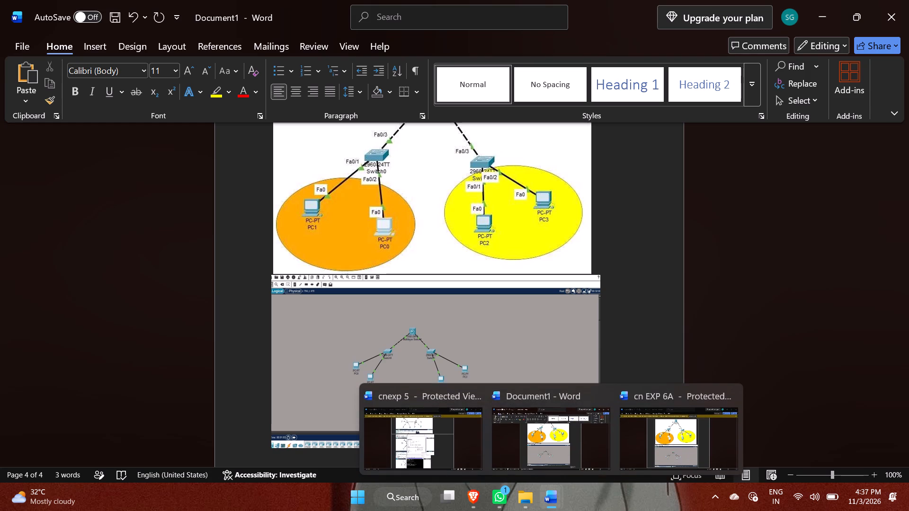
{"action": "left_click", "coordinate": [551, 419]}
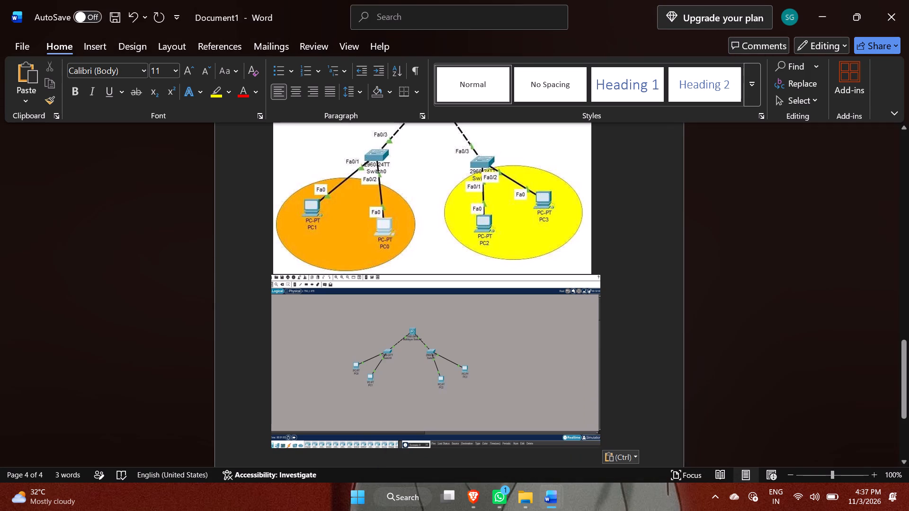
Close the cnexp 5 document window.
{"action": "scroll", "coordinate": [486, 358], "scroll_direction": "up", "scroll_amount": 18}
{"action": "scroll", "coordinate": [486, 358], "scroll_direction": "up", "scroll_amount": 8}
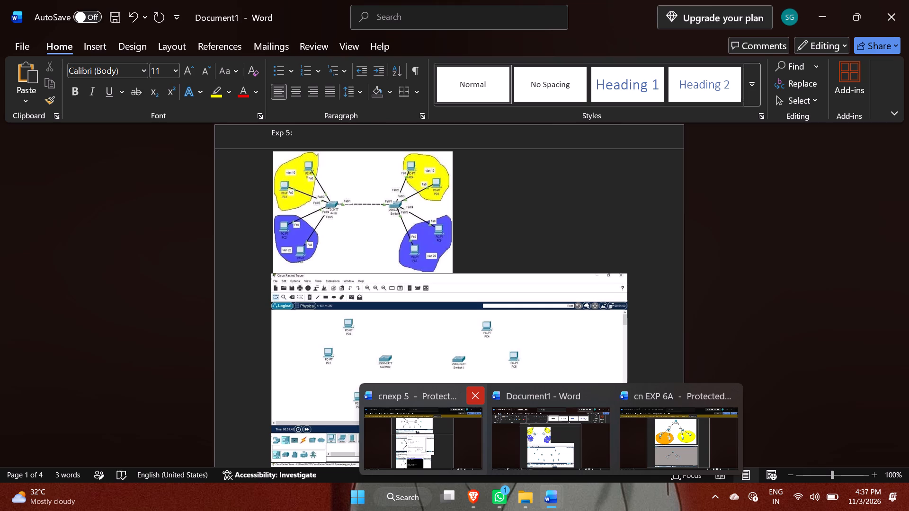
{"action": "left_click", "coordinate": [479, 394]}
Copy the last page's ping, simulation and switch CLI screenshots from cn EXP 6A and paste them after the topology diagrams in Document1.
{"action": "left_click", "coordinate": [604, 423]}
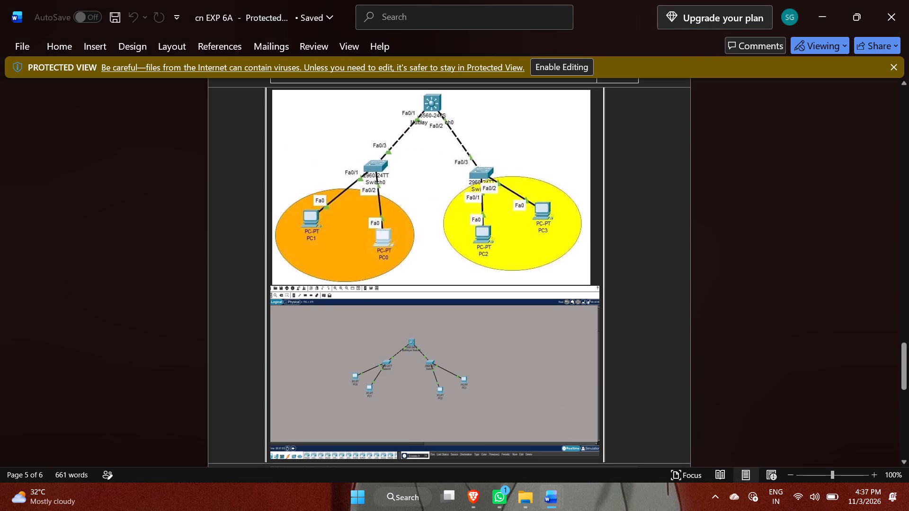
{"action": "scroll", "coordinate": [604, 423], "scroll_direction": "down", "scroll_amount": 2}
{"action": "left_click", "coordinate": [525, 405]}
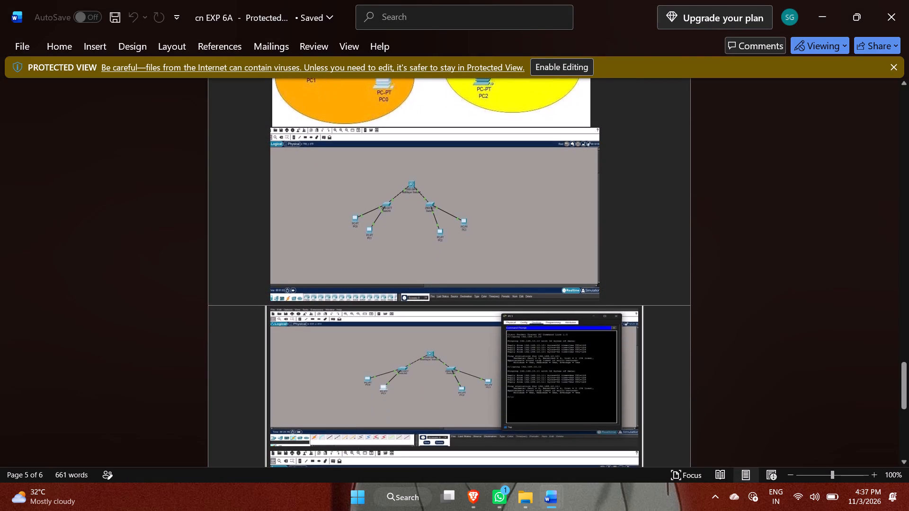
{"action": "key", "text": "ctrl+c"}
{"action": "scroll", "coordinate": [525, 405], "scroll_direction": "down", "scroll_amount": 1}
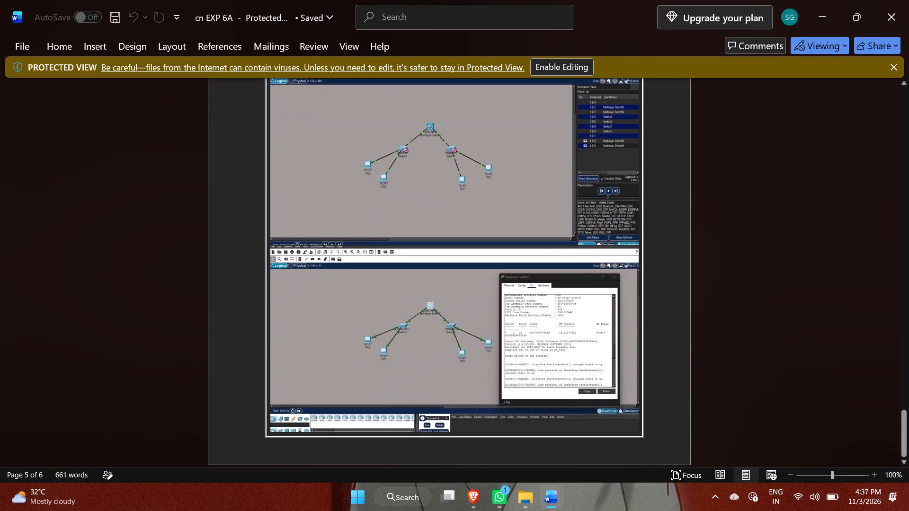
{"action": "scroll", "coordinate": [525, 405], "scroll_direction": "down", "scroll_amount": 1}
{"action": "key", "text": "ctrl+c"}
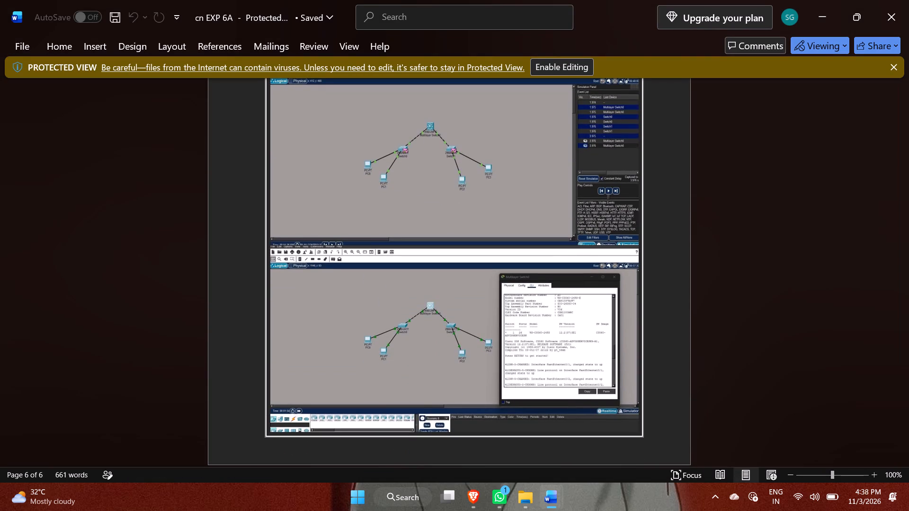
{"action": "left_click", "coordinate": [525, 464]}
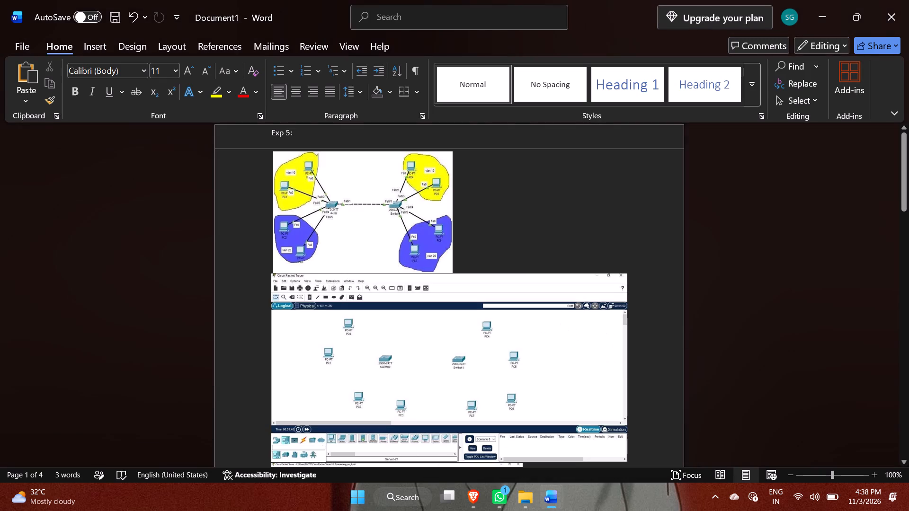
{"action": "scroll", "coordinate": [459, 390], "scroll_direction": "down", "scroll_amount": 7}
{"action": "key", "text": "Return"}
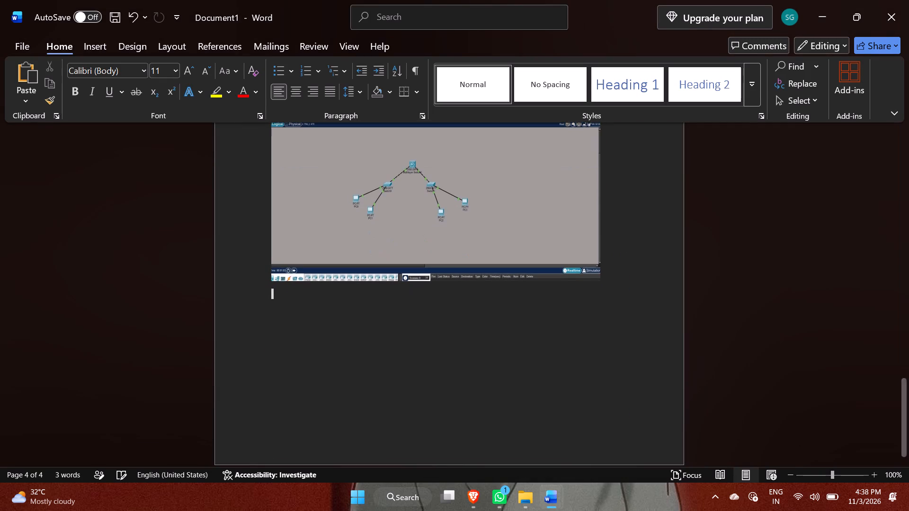
{"action": "key", "text": "ctrl+v"}
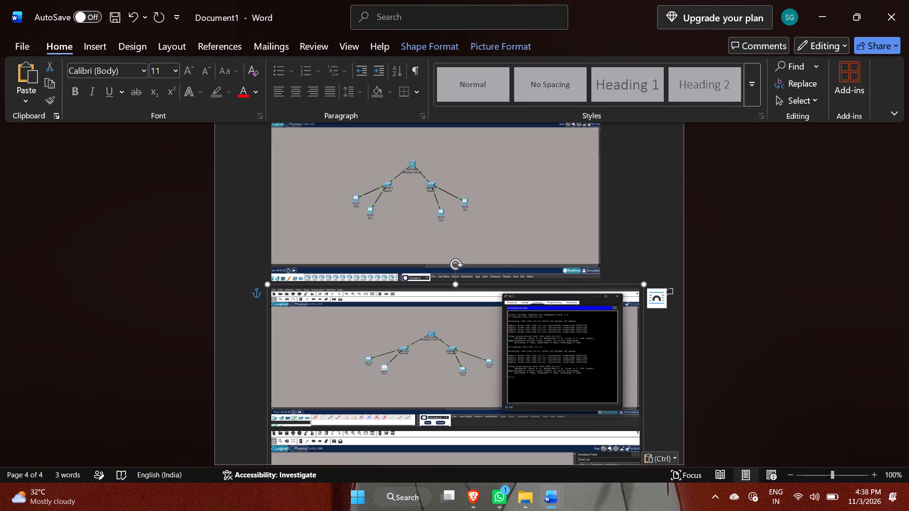
Add ten blank lines after the pasted experiment 6a screenshots so the document continues onto another page.
{"action": "scroll", "coordinate": [576, 322], "scroll_direction": "down", "scroll_amount": 4}
{"action": "scroll", "coordinate": [661, 383], "scroll_direction": "down", "scroll_amount": 2}
{"action": "left_click", "coordinate": [661, 383]}
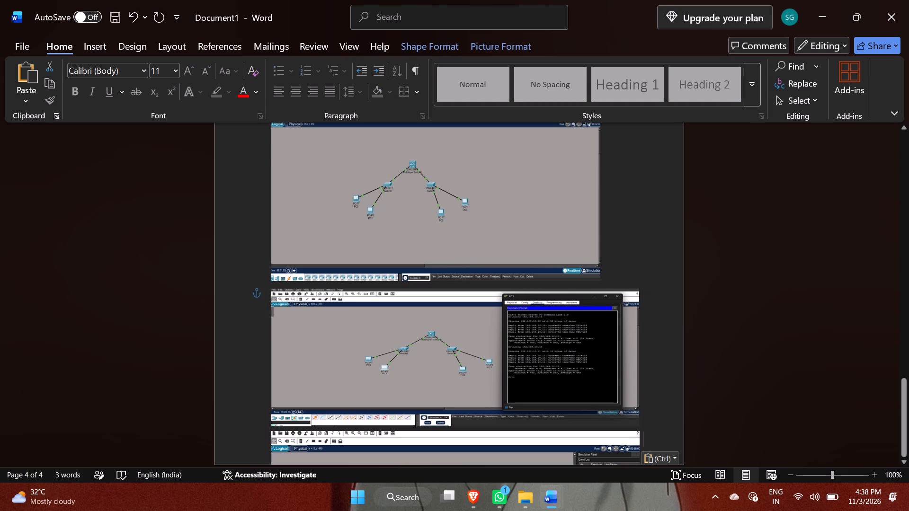
{"action": "key", "text": "Return"}
{"action": "key", "text": "Return"}
{"action": "key", "text": "Return"}
{"action": "key", "text": "Return"}
{"action": "key", "text": "Return"}
{"action": "key", "text": "Return"}
{"action": "key", "text": "Return"}
{"action": "key", "text": "Return"}
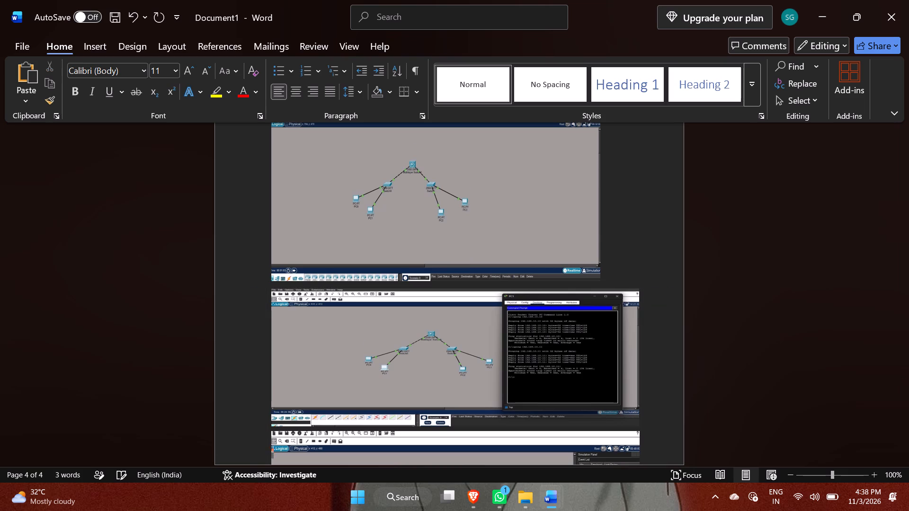
{"action": "key", "text": "Return"}
{"action": "key", "text": "Return"}
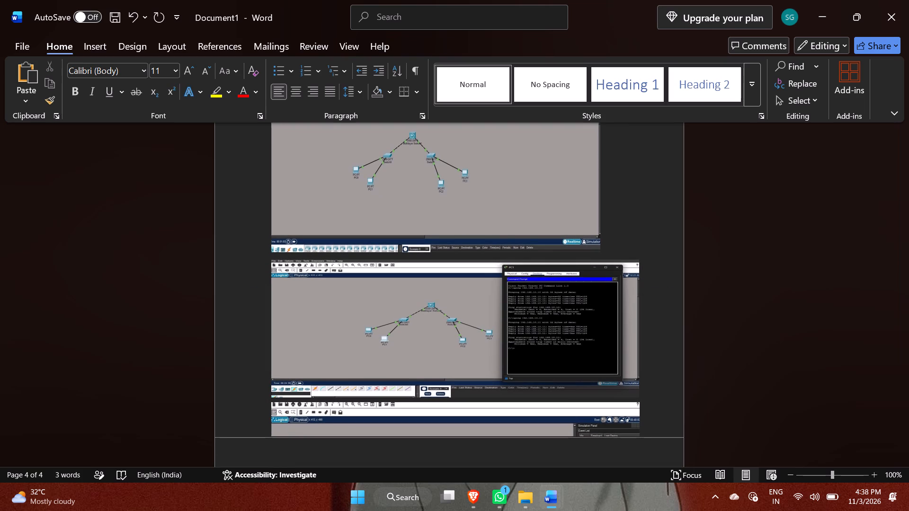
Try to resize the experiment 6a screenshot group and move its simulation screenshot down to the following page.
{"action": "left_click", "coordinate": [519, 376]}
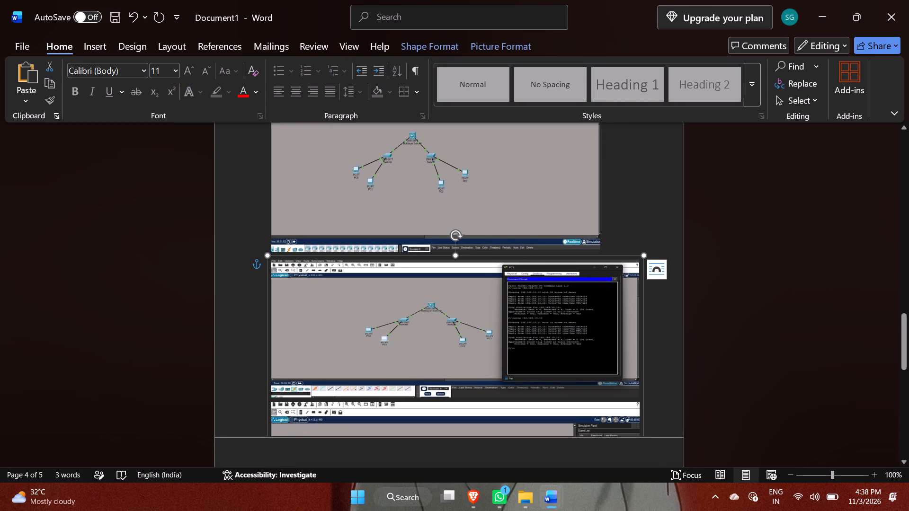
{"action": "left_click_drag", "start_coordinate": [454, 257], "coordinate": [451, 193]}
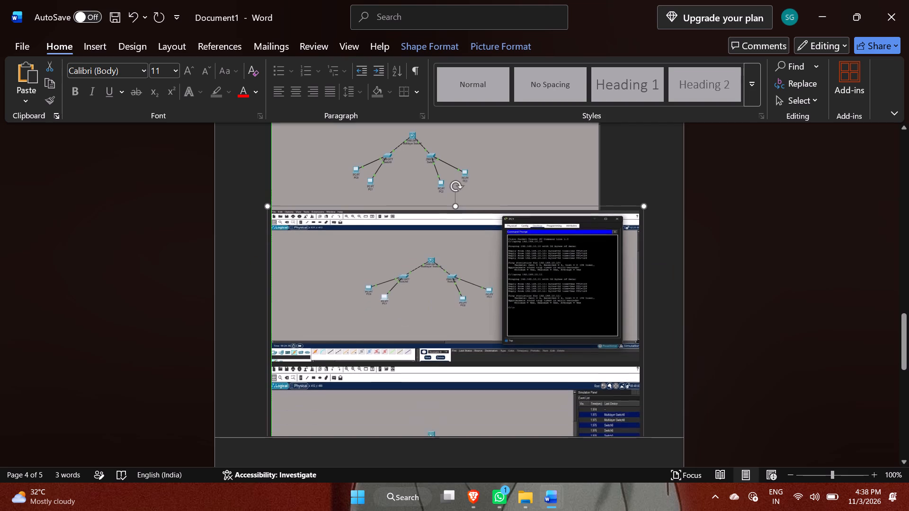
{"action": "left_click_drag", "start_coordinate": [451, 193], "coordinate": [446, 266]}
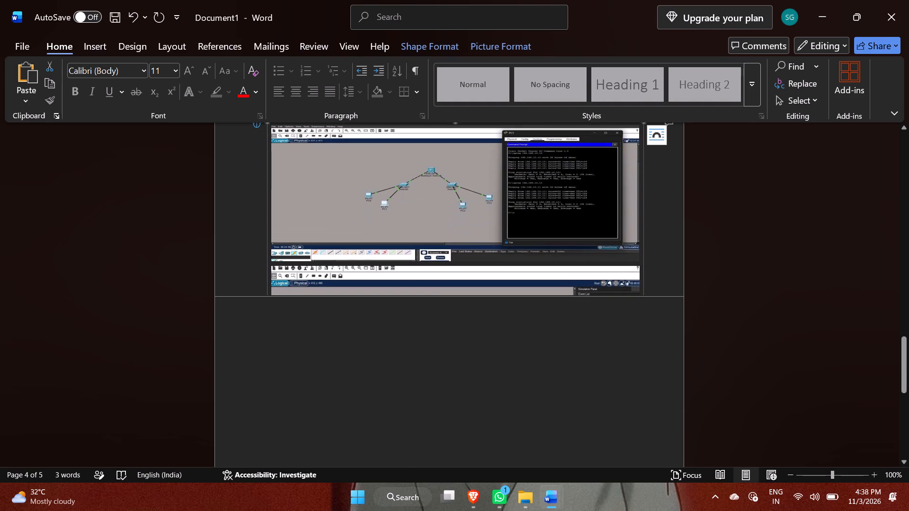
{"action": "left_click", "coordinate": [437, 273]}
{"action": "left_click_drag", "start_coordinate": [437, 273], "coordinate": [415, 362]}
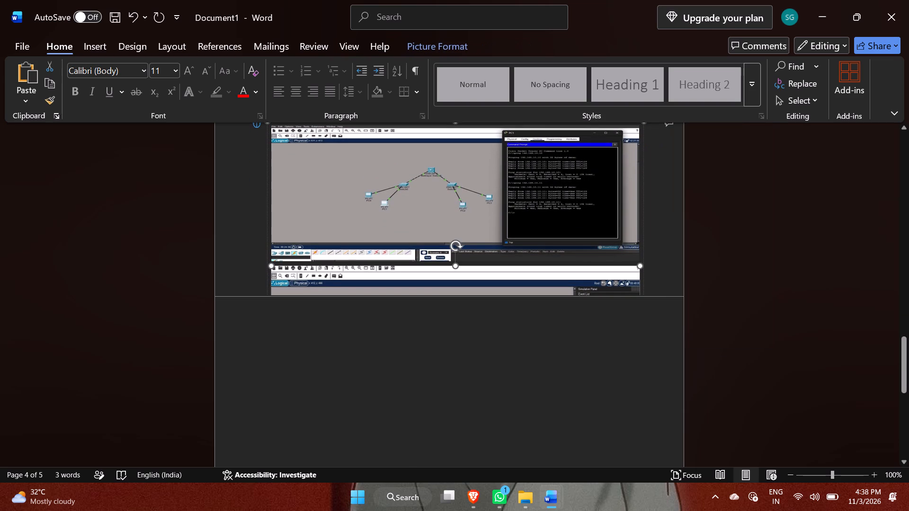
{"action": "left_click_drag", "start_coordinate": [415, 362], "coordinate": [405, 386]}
Check how the pasted experiment 5 images are laid out across the earlier pages.
{"action": "scroll", "coordinate": [406, 311], "scroll_direction": "up", "scroll_amount": 6}
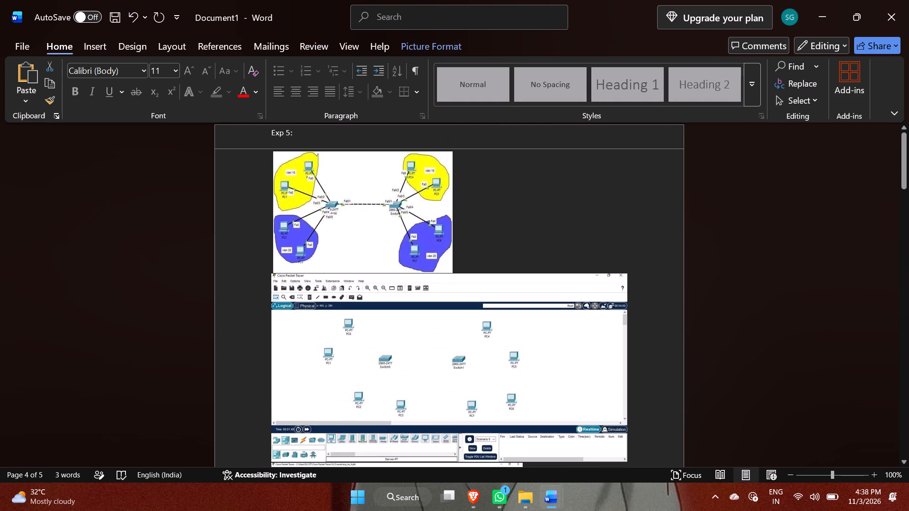
{"action": "scroll", "coordinate": [406, 311], "scroll_direction": "up", "scroll_amount": 1}
{"action": "left_click", "coordinate": [390, 272]}
{"action": "scroll", "coordinate": [390, 272], "scroll_direction": "down", "scroll_amount": 1}
{"action": "scroll", "coordinate": [390, 272], "scroll_direction": "up", "scroll_amount": 1}
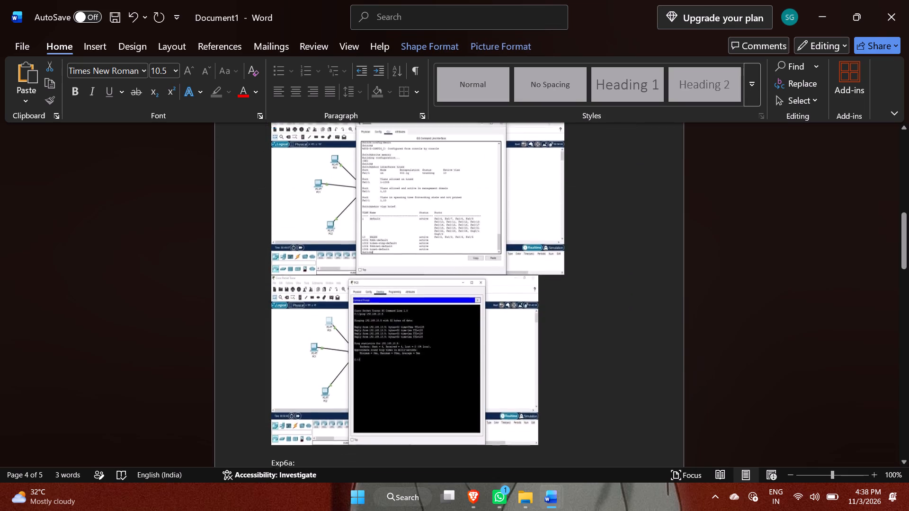
{"action": "scroll", "coordinate": [390, 272], "scroll_direction": "up", "scroll_amount": 1}
{"action": "left_click", "coordinate": [390, 272]}
{"action": "left_click", "coordinate": [374, 305]}
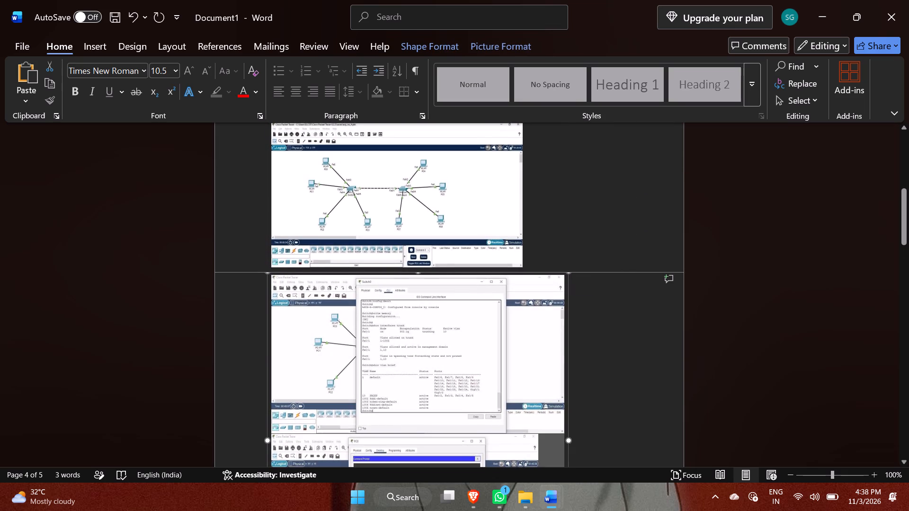
Copy the cut-off experiment 6a screenshot group and paste it onto the blank page that follows.
{"action": "scroll", "coordinate": [374, 305], "scroll_direction": "down", "scroll_amount": 4}
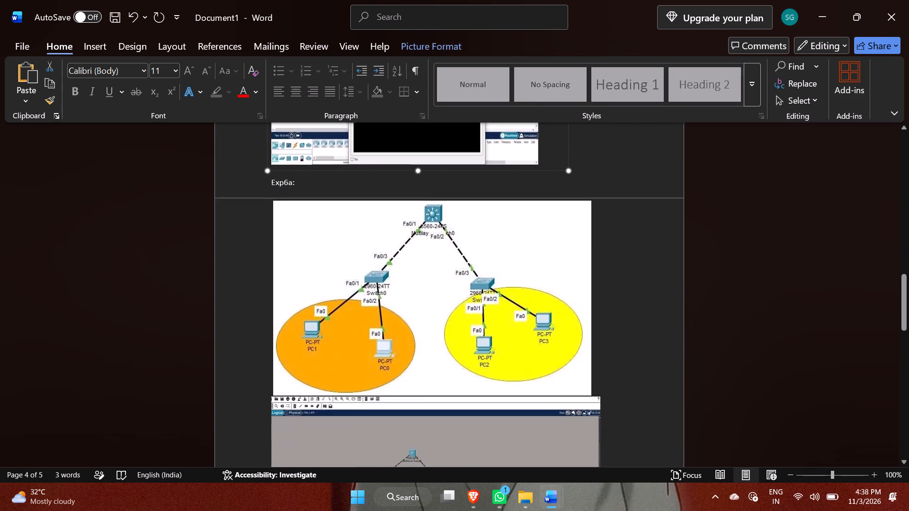
{"action": "scroll", "coordinate": [374, 305], "scroll_direction": "down", "scroll_amount": 2}
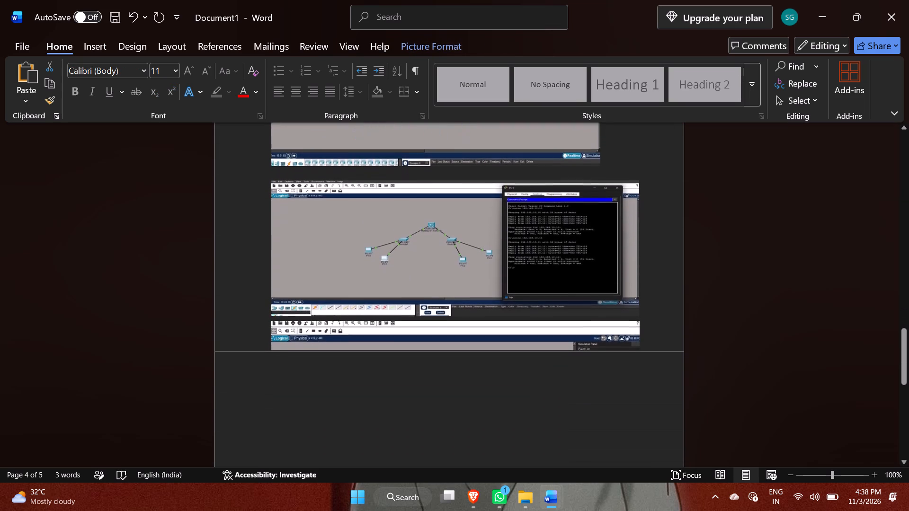
{"action": "left_click", "coordinate": [374, 305]}
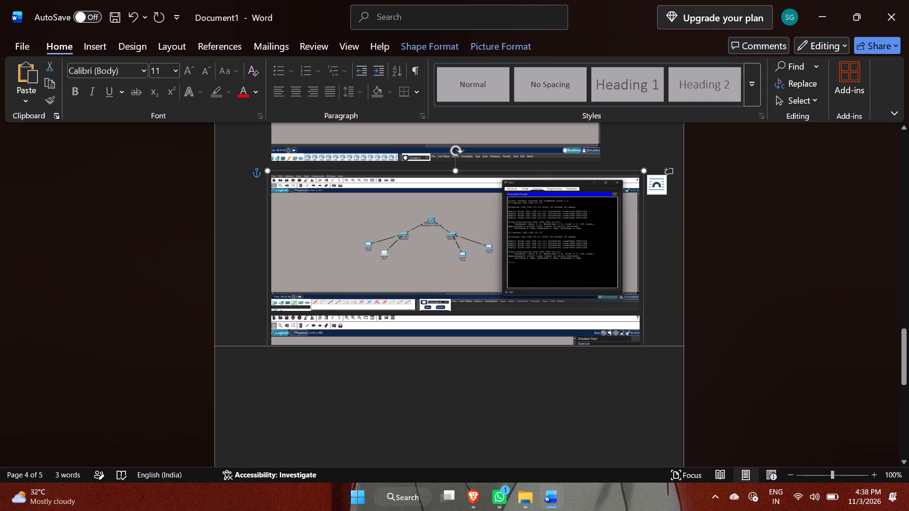
{"action": "key", "text": "ctrl+c"}
{"action": "left_click", "coordinate": [351, 395]}
{"action": "key", "text": "ctrl+v"}
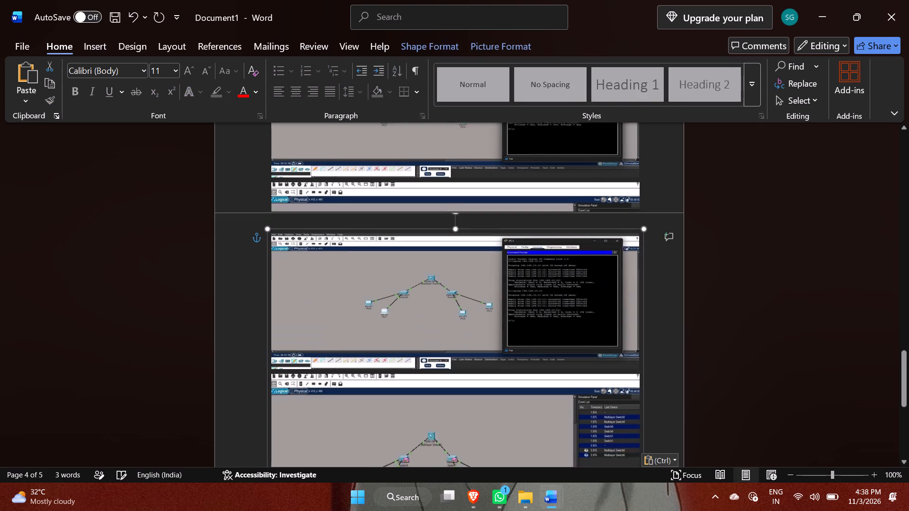
Delete the original cut-off screenshot group below the experiment 6a topology diagrams.
{"action": "scroll", "coordinate": [351, 395], "scroll_direction": "up", "scroll_amount": 1}
{"action": "left_click", "coordinate": [383, 247]}
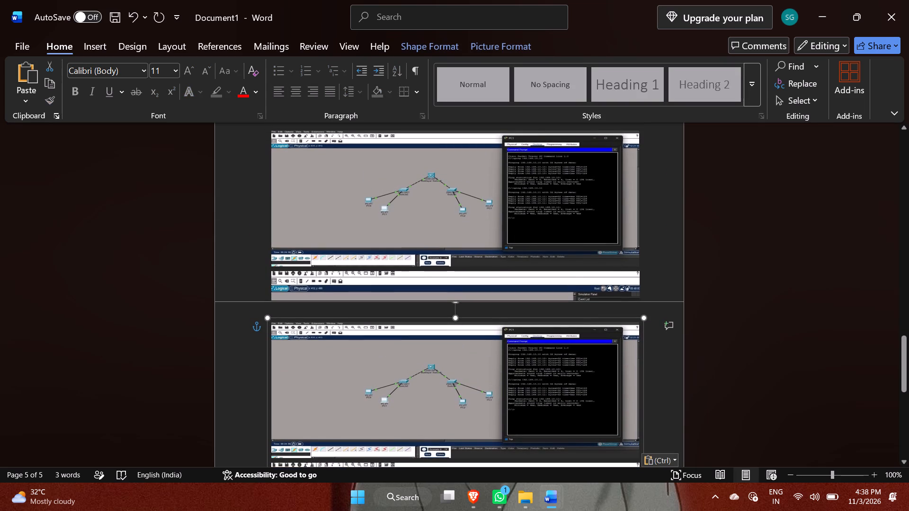
{"action": "key", "text": "BackSpace"}
Select the remaining experiment 6a screenshot group on the last page.
{"action": "scroll", "coordinate": [383, 247], "scroll_direction": "up", "scroll_amount": 1}
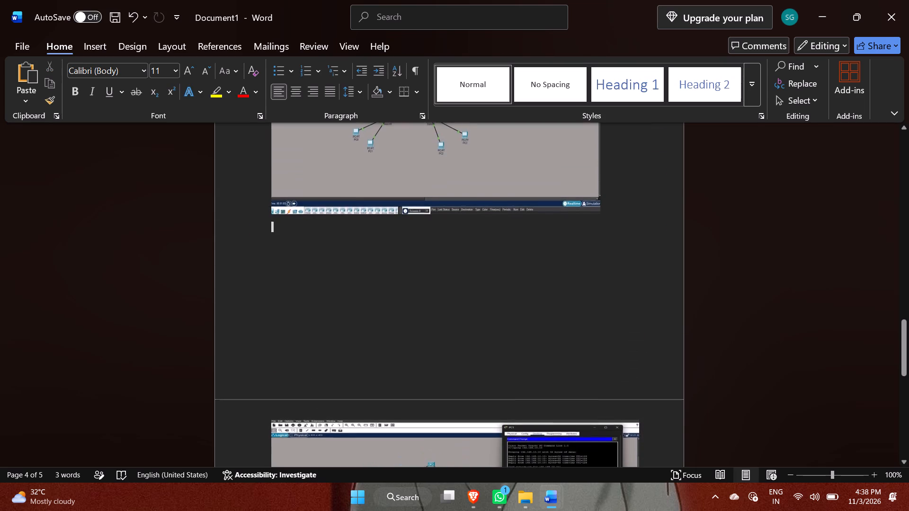
{"action": "scroll", "coordinate": [383, 247], "scroll_direction": "down", "scroll_amount": 1}
{"action": "left_click", "coordinate": [383, 247]}
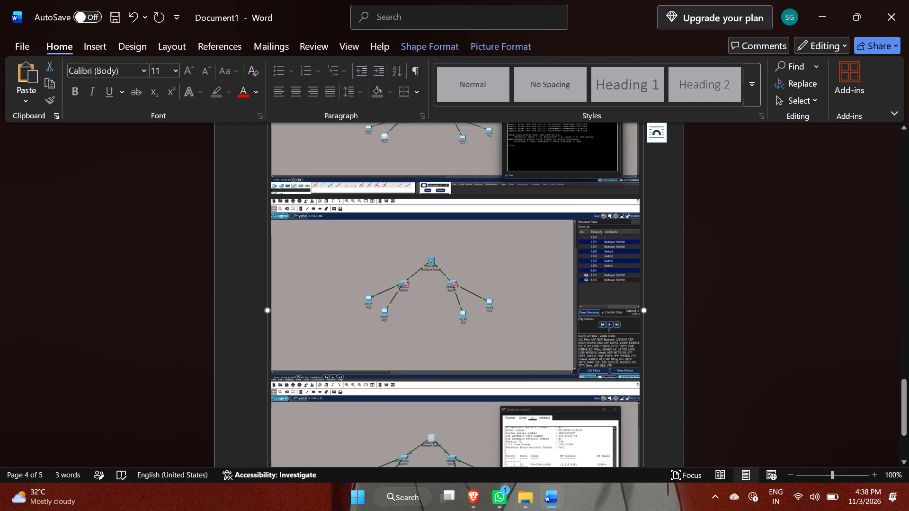
Slightly reduce the height of the experiment 6a screenshot group on the last page by moving its bottom edge up.
{"action": "scroll", "coordinate": [379, 316], "scroll_direction": "up", "scroll_amount": 1}
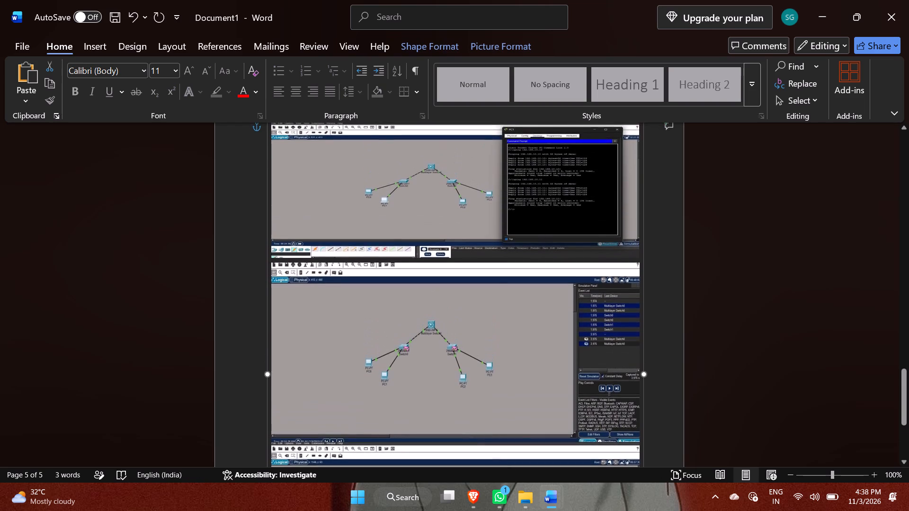
{"action": "scroll", "coordinate": [379, 316], "scroll_direction": "up", "scroll_amount": 1}
{"action": "scroll", "coordinate": [379, 316], "scroll_direction": "down", "scroll_amount": 1}
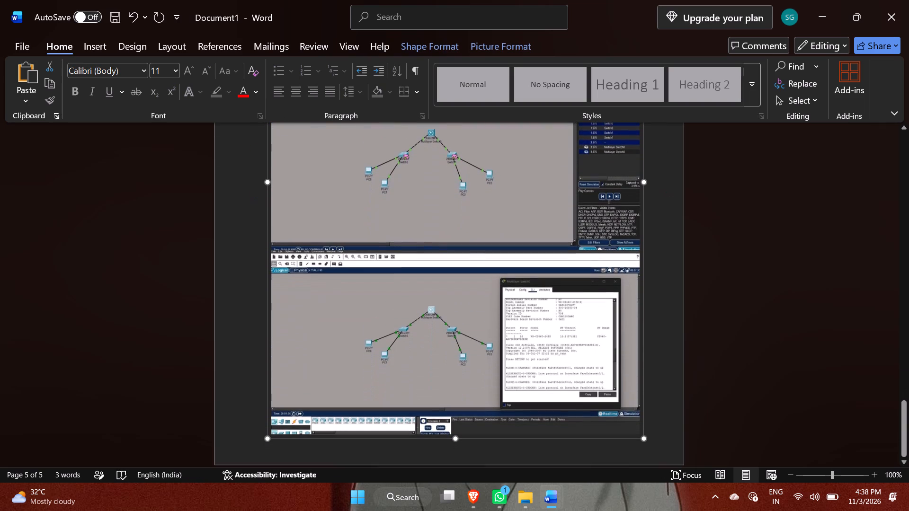
{"action": "scroll", "coordinate": [379, 316], "scroll_direction": "down", "scroll_amount": 2}
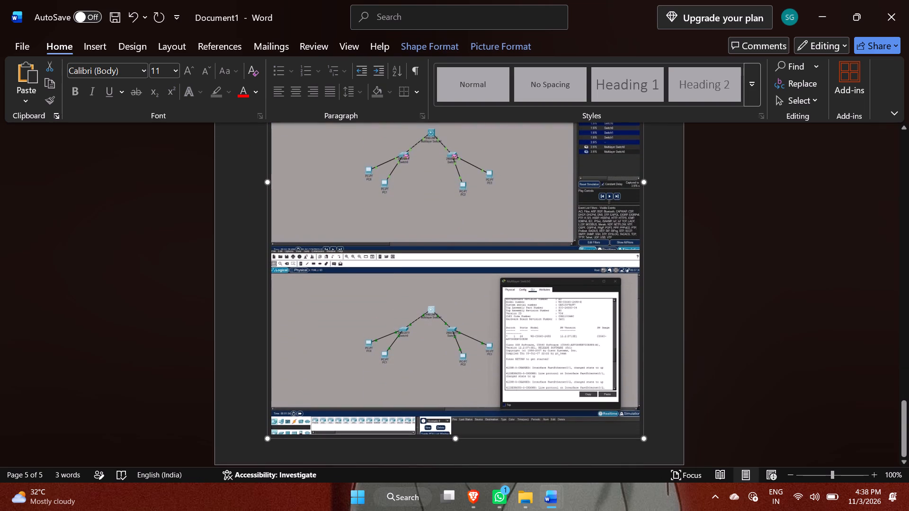
{"action": "left_click_drag", "start_coordinate": [458, 441], "coordinate": [453, 427]}
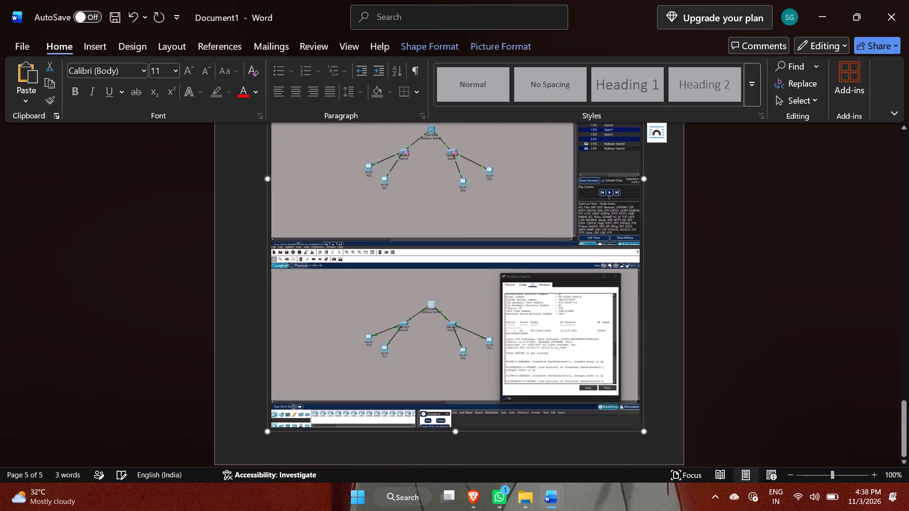
{"action": "left_click", "coordinate": [657, 393]}
Add blank lines below the experiment 6a screenshot group until the text cursor reaches the top of a new page.
{"action": "scroll", "coordinate": [657, 393], "scroll_direction": "up", "scroll_amount": 2}
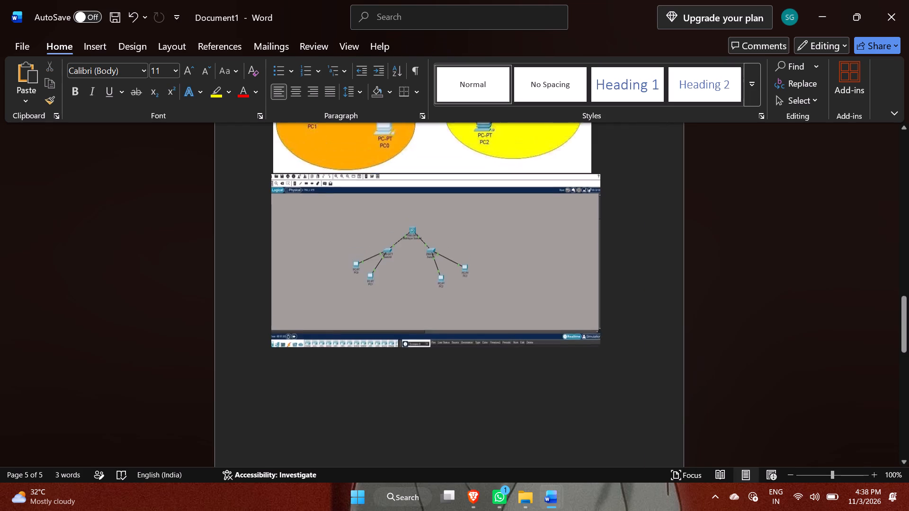
{"action": "scroll", "coordinate": [657, 393], "scroll_direction": "up", "scroll_amount": 2}
{"action": "scroll", "coordinate": [657, 393], "scroll_direction": "down", "scroll_amount": 2}
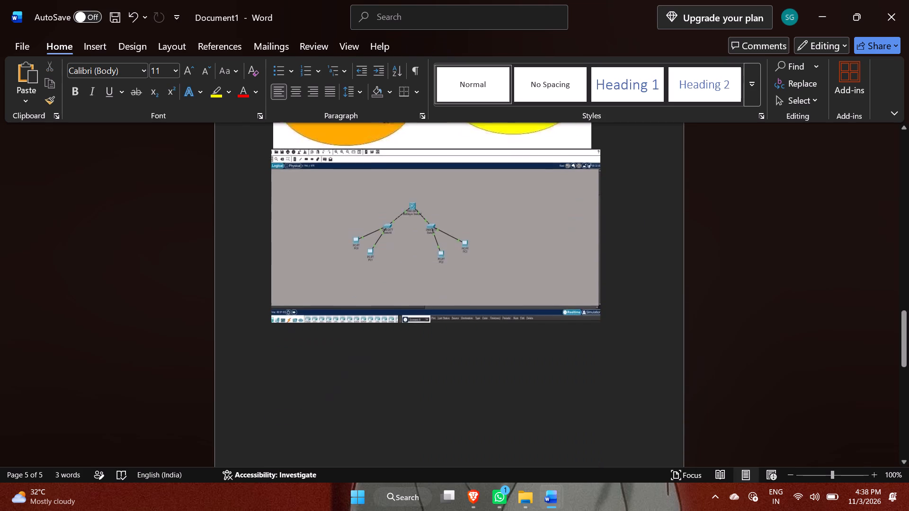
{"action": "scroll", "coordinate": [657, 393], "scroll_direction": "down", "scroll_amount": 2}
{"action": "left_click", "coordinate": [657, 393]}
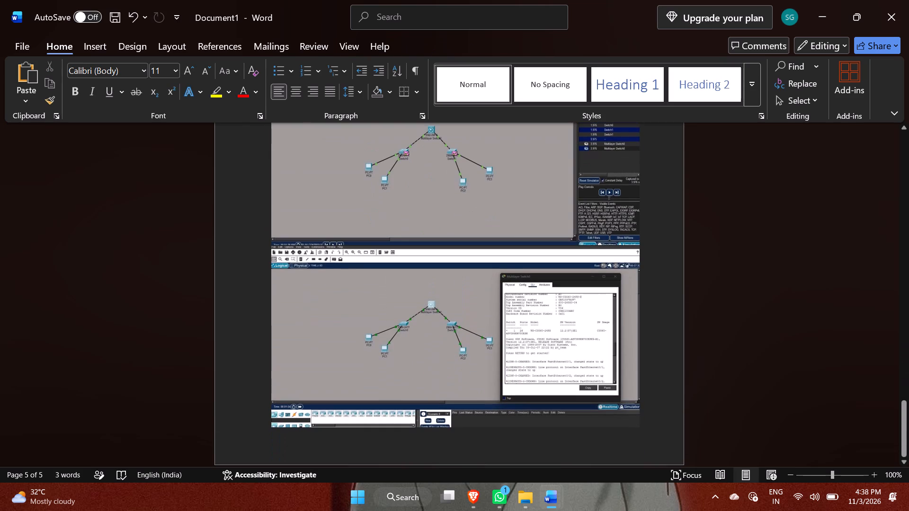
{"action": "left_click", "coordinate": [343, 444]}
{"action": "key", "text": "Return"}
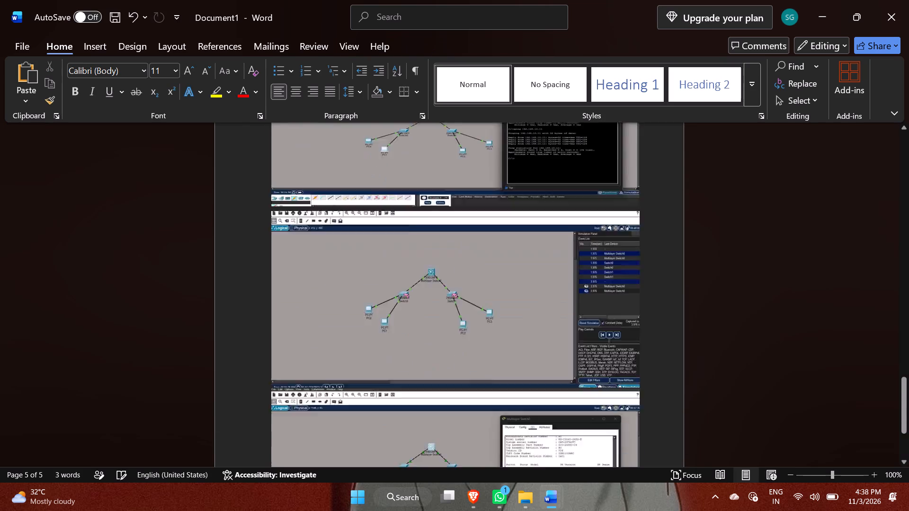
{"action": "key", "text": "Return"}
{"action": "key", "text": "Return"}
{"action": "key", "text": "Return"}
{"action": "key", "text": "Return"}
{"action": "key", "text": "Return"}
{"action": "key", "text": "Return"}
{"action": "key", "text": "Return"}
{"action": "key", "text": "Return"}
{"action": "key", "text": "Return"}
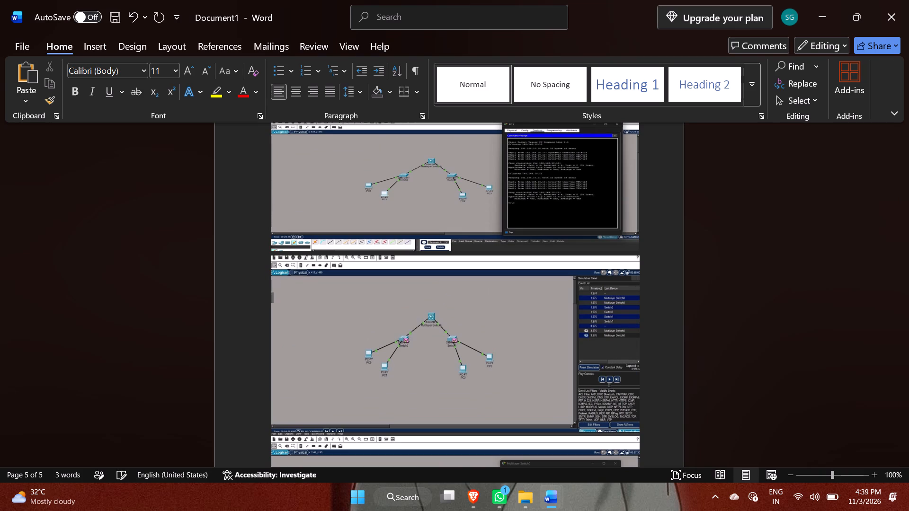
{"action": "key", "text": "Return"}
{"action": "key", "text": "Return"}
{"action": "key", "text": "Return"}
{"action": "key", "text": "Return"}
{"action": "key", "text": "Return"}
{"action": "key", "text": "Return"}
{"action": "key", "text": "Return"}
{"action": "key", "text": "Return"}
{"action": "key", "text": "Return"}
{"action": "key", "text": "Return"}
{"action": "key", "text": "Return"}
{"action": "key", "text": "Return"}
{"action": "key", "text": "Return"}
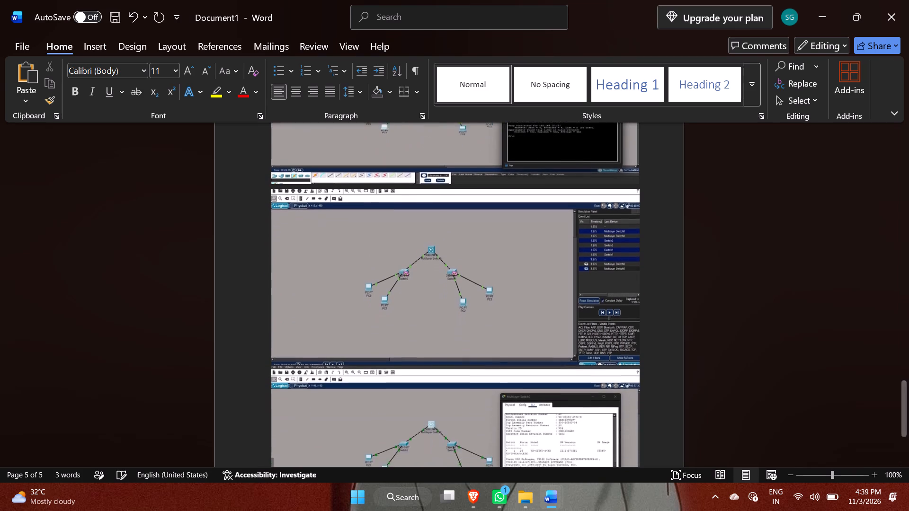
{"action": "key", "text": "Return"}
{"action": "key", "text": "Return"}
{"action": "key", "text": "Return"}
{"action": "key", "text": "Return"}
{"action": "key", "text": "Return"}
{"action": "key", "text": "Return"}
{"action": "key", "text": "Return"}
{"action": "key", "text": "Return"}
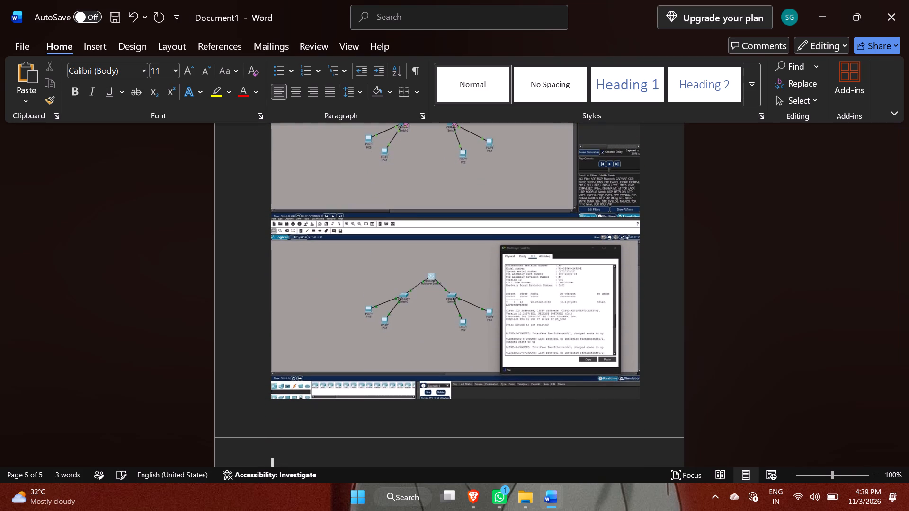
{"action": "key", "text": "BackSpace"}
Enter the heading 6b at the top of the new page and start a new line below it.
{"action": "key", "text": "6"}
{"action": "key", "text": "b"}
{"action": "key", "text": "Return"}
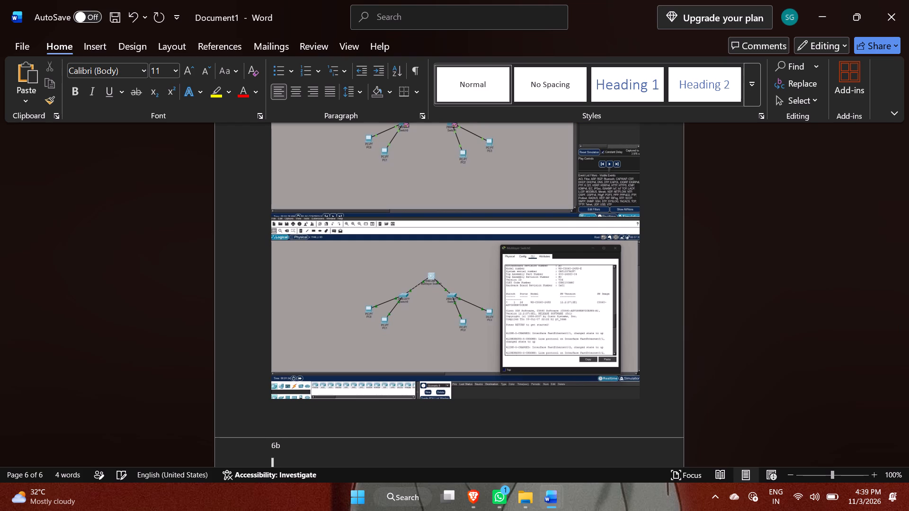
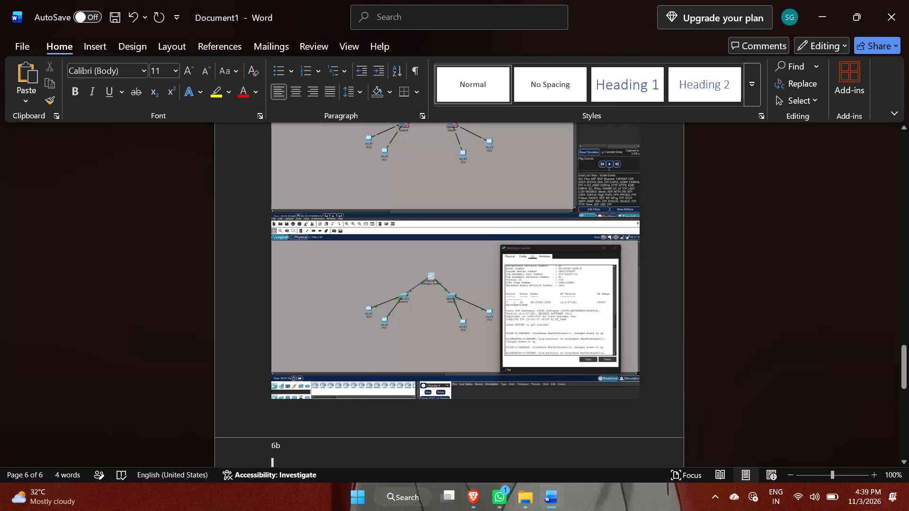
Examine the cnEXP 6B document's last pages to locate the VLAN topology diagram and simulation screenshots for experiment 6b.
{"action": "scroll", "coordinate": [265, 259], "scroll_direction": "down", "scroll_amount": 5}
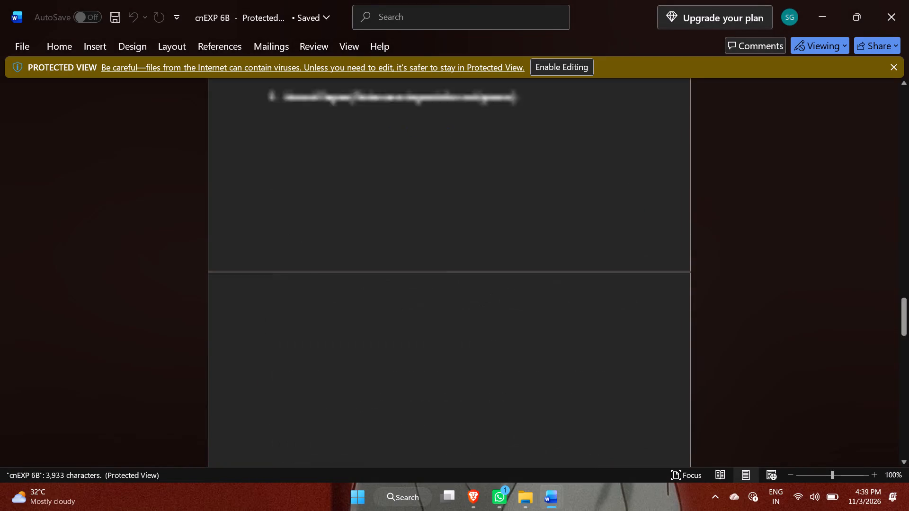
{"action": "scroll", "coordinate": [265, 259], "scroll_direction": "down", "scroll_amount": 6}
{"action": "scroll", "coordinate": [265, 259], "scroll_direction": "up", "scroll_amount": 2}
{"action": "left_click", "coordinate": [265, 259]}
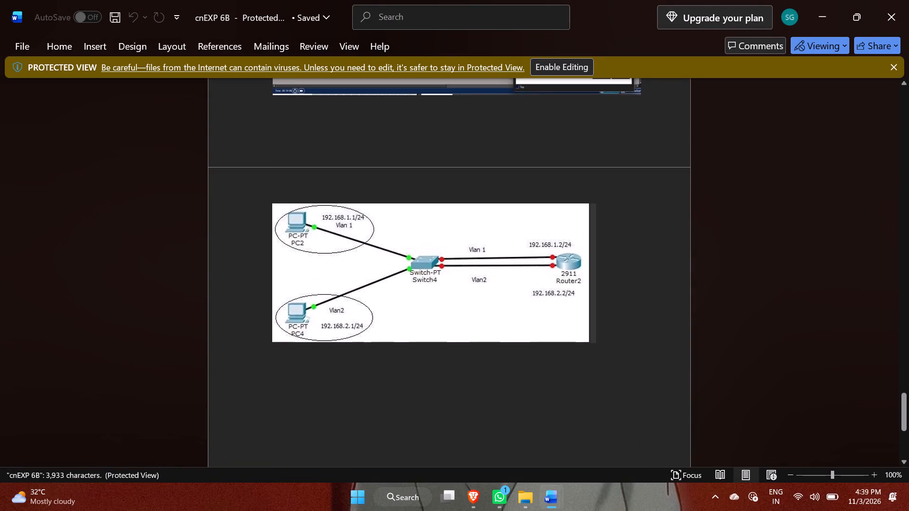
{"action": "left_click", "coordinate": [306, 265]}
{"action": "scroll", "coordinate": [306, 265], "scroll_direction": "up", "scroll_amount": 2}
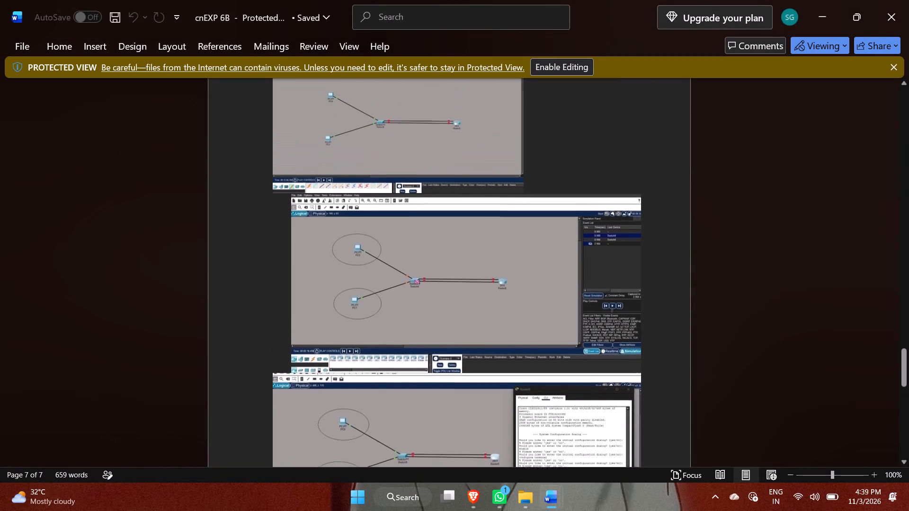
{"action": "scroll", "coordinate": [306, 265], "scroll_direction": "up", "scroll_amount": 1}
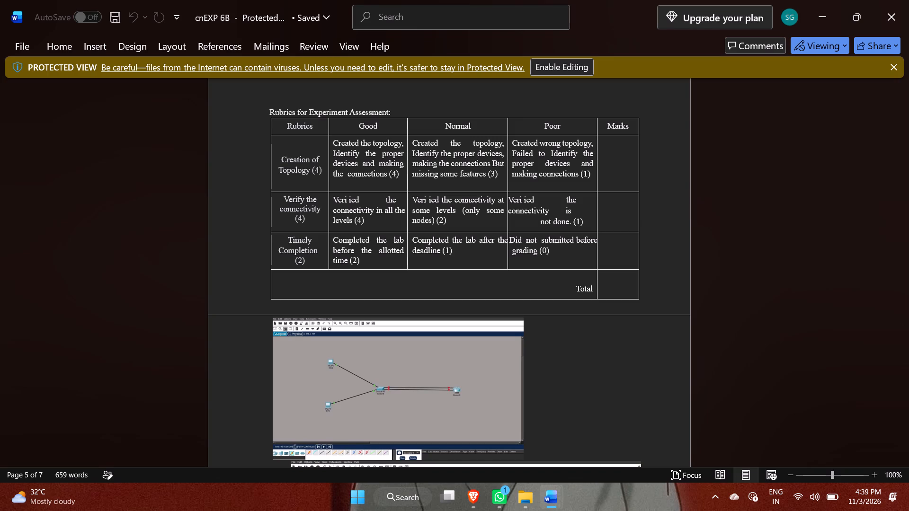
Switch from the cnEXP 6B document to the open cn EXP 6A document.
{"action": "left_click", "coordinate": [546, 462]}
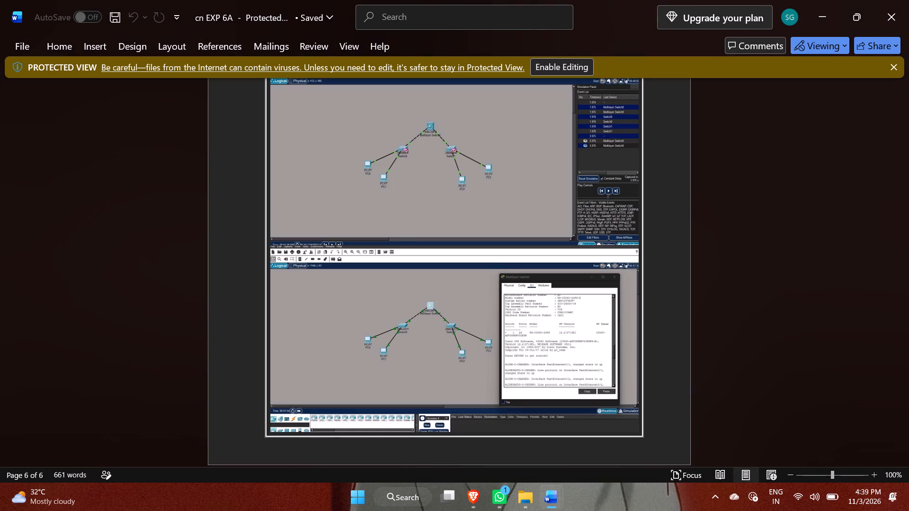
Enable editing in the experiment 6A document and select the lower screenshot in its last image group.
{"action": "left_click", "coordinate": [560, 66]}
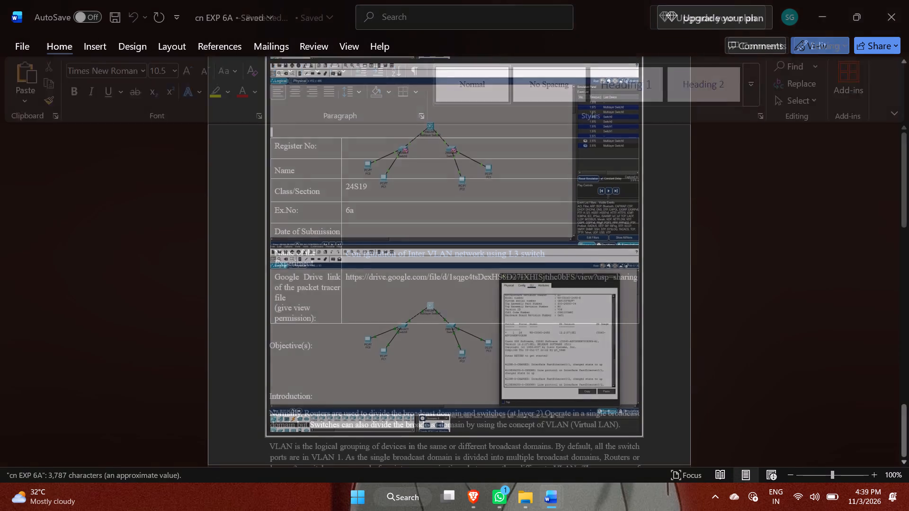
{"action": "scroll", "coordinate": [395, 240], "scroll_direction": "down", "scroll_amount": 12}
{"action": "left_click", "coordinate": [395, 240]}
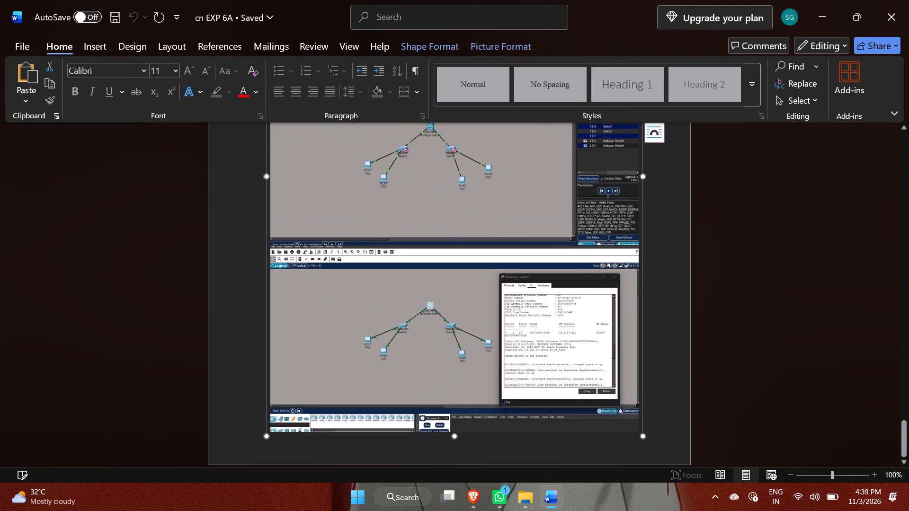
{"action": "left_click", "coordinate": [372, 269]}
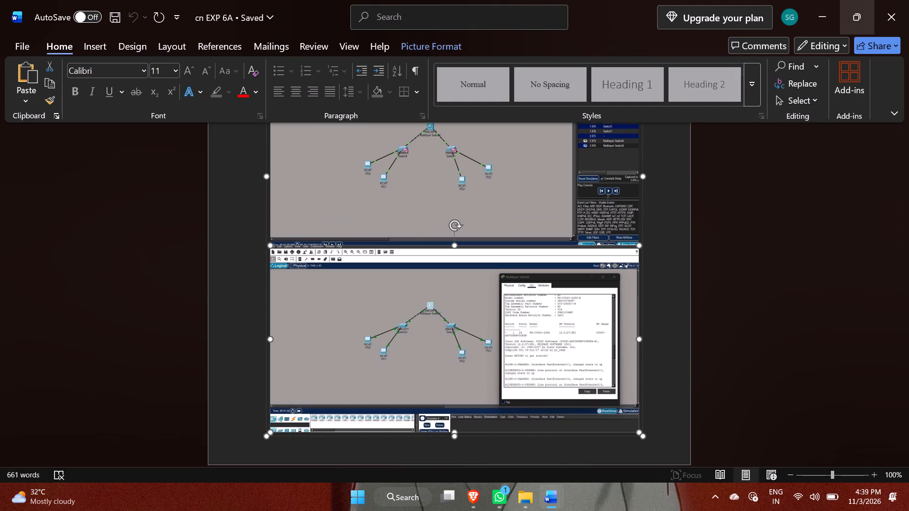
Close the experiment 6A document and arrange the cnEXP 6B document side by side with the compiled document.
{"action": "left_click", "coordinate": [882, 16]}
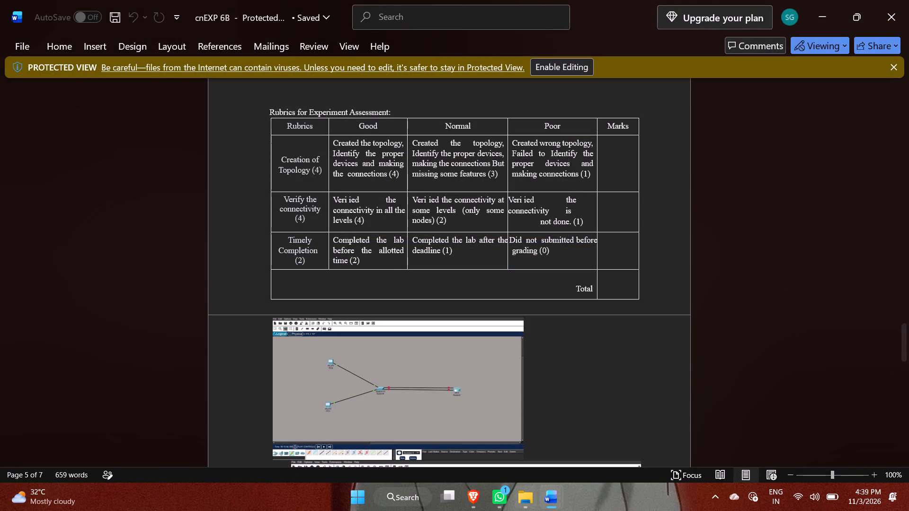
{"action": "left_click", "coordinate": [562, 455]}
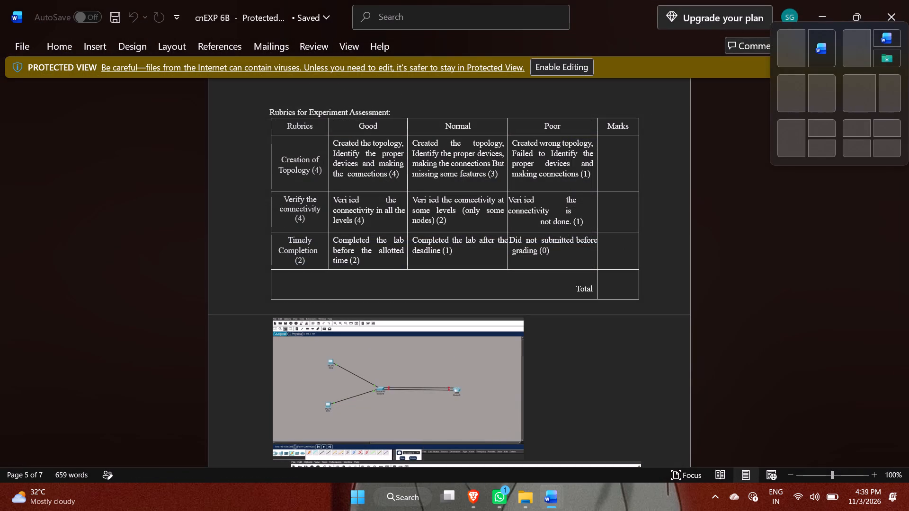
{"action": "left_click", "coordinate": [798, 46]}
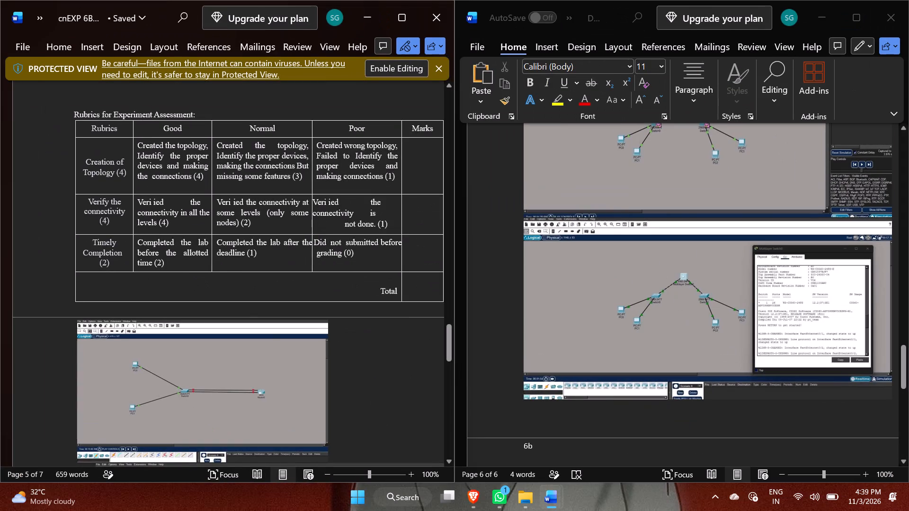
Copy the Packet Tracer screenshot group below the cnEXP 6B rubrics table and paste it under the 6b heading.
{"action": "scroll", "coordinate": [650, 236], "scroll_direction": "down", "scroll_amount": 1}
{"action": "scroll", "coordinate": [650, 236], "scroll_direction": "up", "scroll_amount": 2}
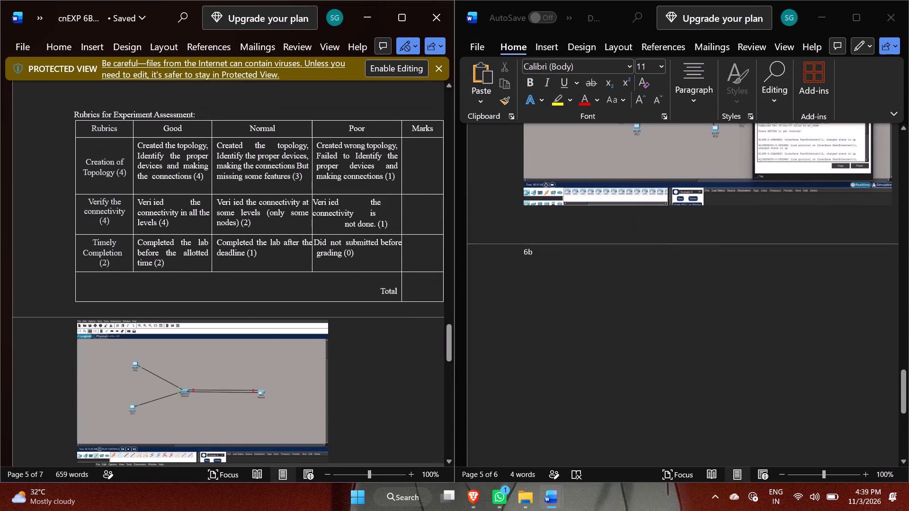
{"action": "left_click", "coordinate": [551, 259]}
{"action": "left_click", "coordinate": [262, 354]}
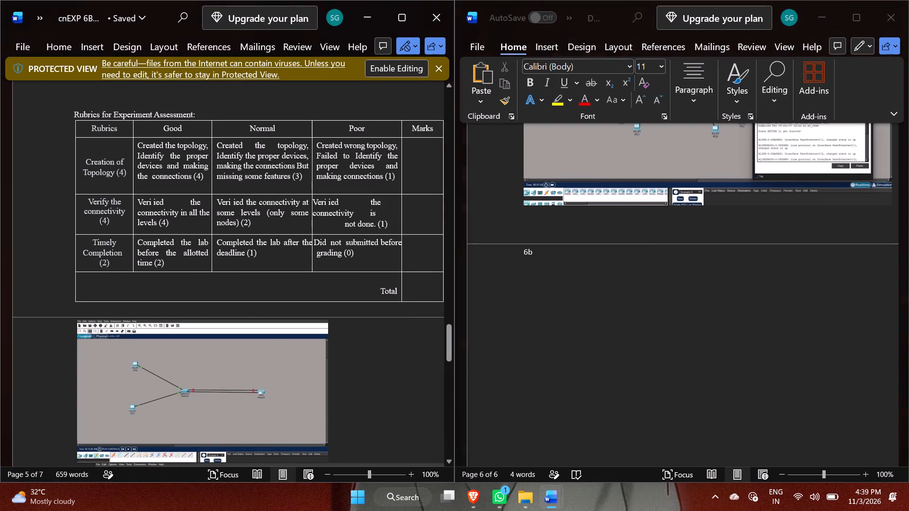
{"action": "key", "text": "ctrl+c"}
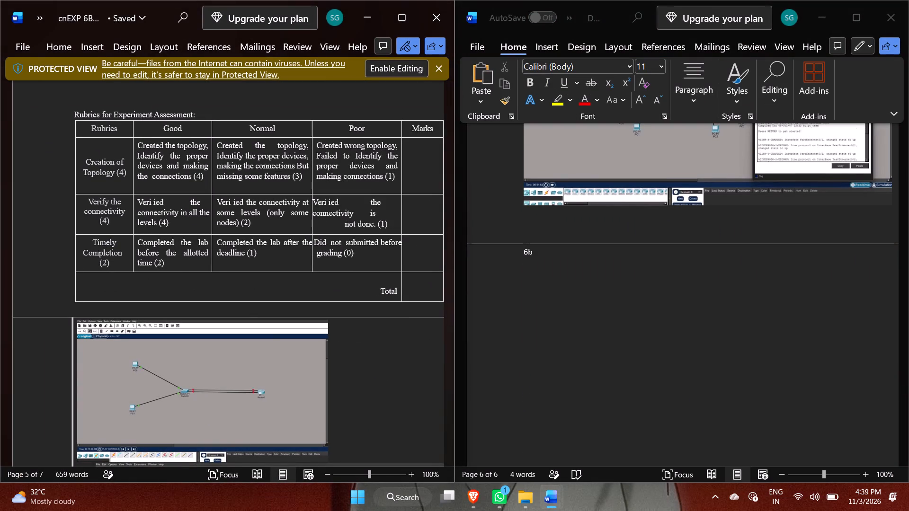
{"action": "left_click", "coordinate": [590, 295]}
{"action": "key", "text": "ctrl+v"}
Copy the Vlan 1 and Vlan2 topology diagram from the last page of the cnEXP 6B document.
{"action": "scroll", "coordinate": [590, 295], "scroll_direction": "down", "scroll_amount": 4}
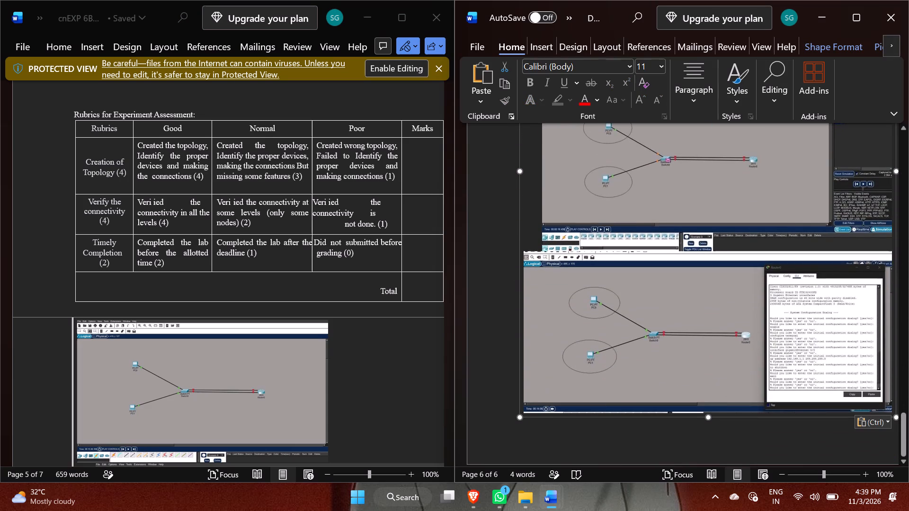
{"action": "scroll", "coordinate": [215, 379], "scroll_direction": "down", "scroll_amount": 2}
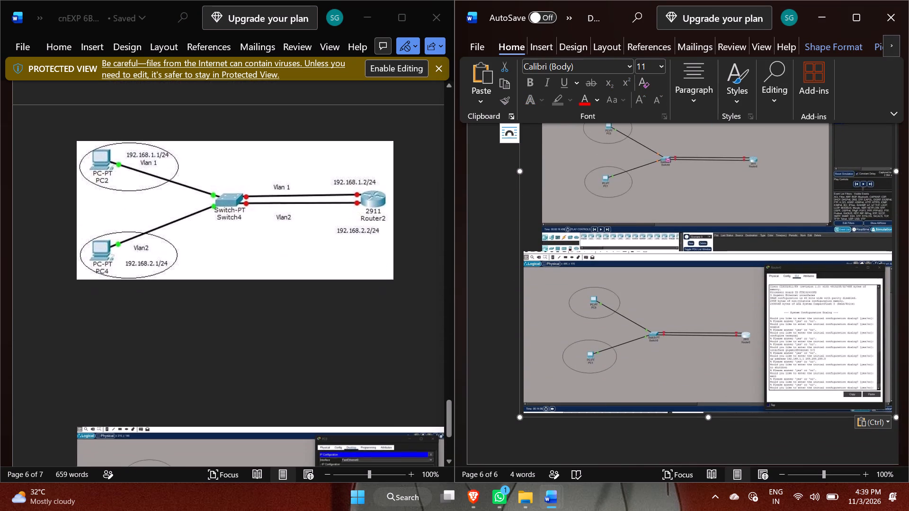
{"action": "left_click", "coordinate": [212, 220]}
{"action": "key", "text": "ctrl+c"}
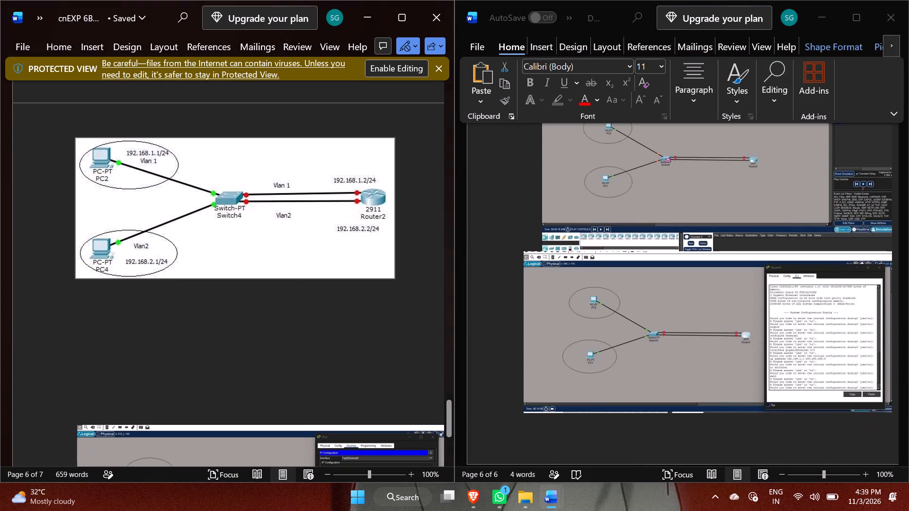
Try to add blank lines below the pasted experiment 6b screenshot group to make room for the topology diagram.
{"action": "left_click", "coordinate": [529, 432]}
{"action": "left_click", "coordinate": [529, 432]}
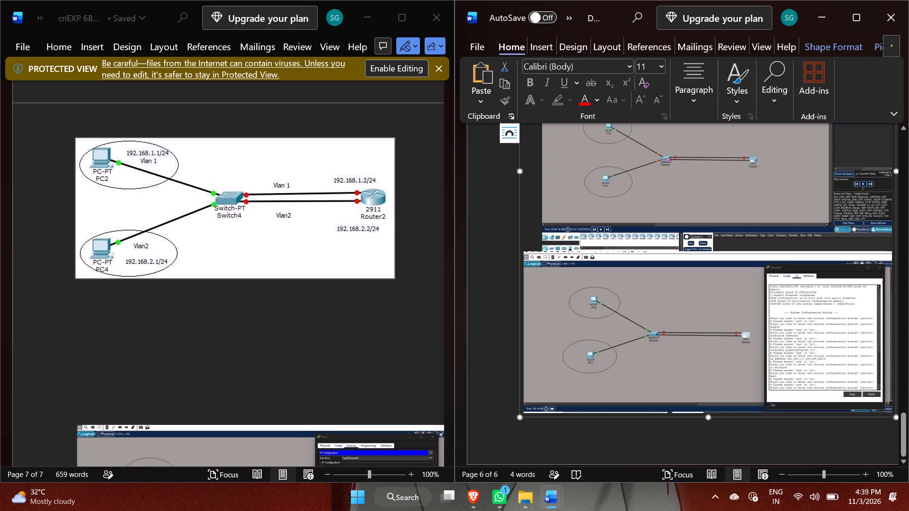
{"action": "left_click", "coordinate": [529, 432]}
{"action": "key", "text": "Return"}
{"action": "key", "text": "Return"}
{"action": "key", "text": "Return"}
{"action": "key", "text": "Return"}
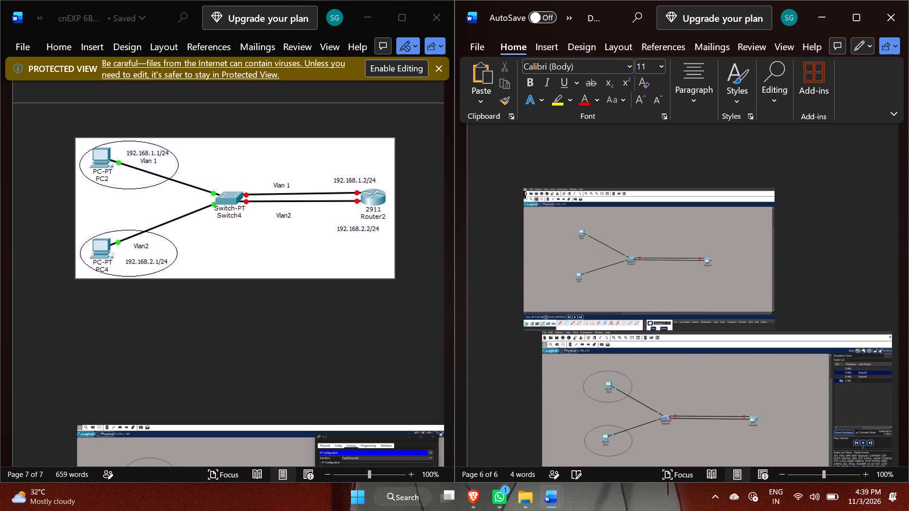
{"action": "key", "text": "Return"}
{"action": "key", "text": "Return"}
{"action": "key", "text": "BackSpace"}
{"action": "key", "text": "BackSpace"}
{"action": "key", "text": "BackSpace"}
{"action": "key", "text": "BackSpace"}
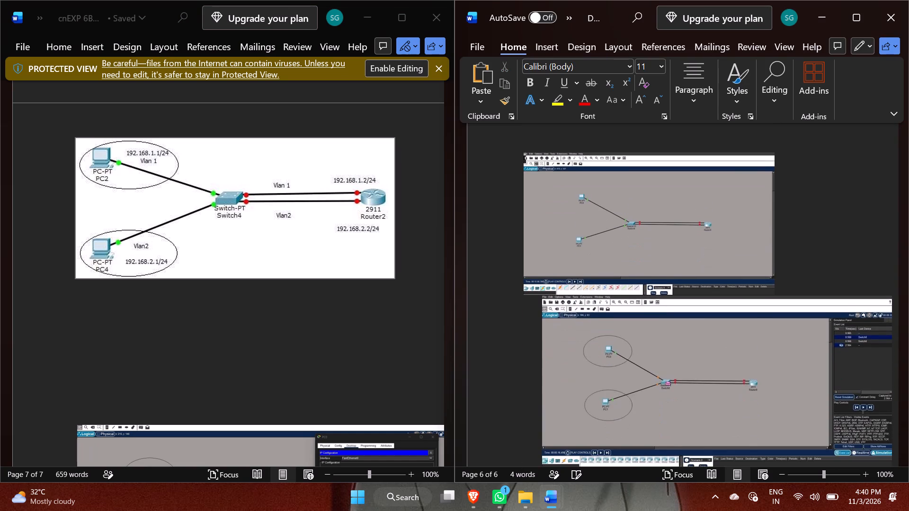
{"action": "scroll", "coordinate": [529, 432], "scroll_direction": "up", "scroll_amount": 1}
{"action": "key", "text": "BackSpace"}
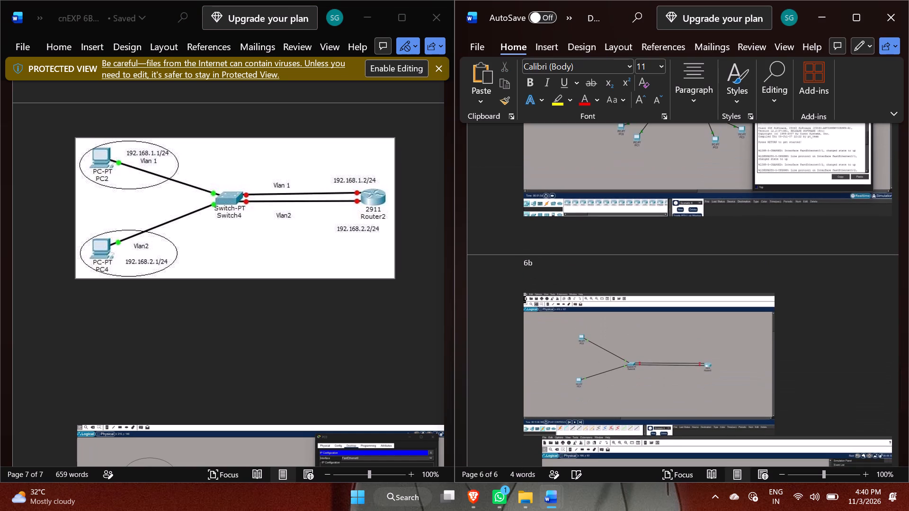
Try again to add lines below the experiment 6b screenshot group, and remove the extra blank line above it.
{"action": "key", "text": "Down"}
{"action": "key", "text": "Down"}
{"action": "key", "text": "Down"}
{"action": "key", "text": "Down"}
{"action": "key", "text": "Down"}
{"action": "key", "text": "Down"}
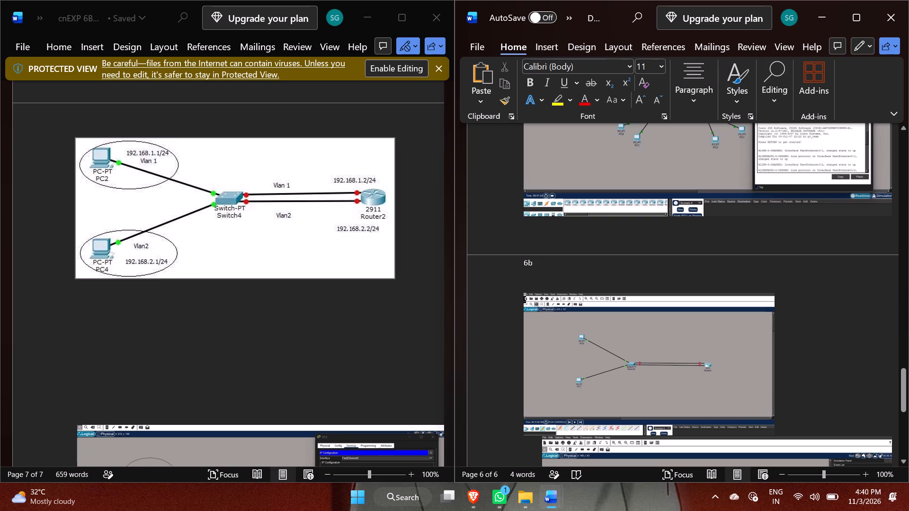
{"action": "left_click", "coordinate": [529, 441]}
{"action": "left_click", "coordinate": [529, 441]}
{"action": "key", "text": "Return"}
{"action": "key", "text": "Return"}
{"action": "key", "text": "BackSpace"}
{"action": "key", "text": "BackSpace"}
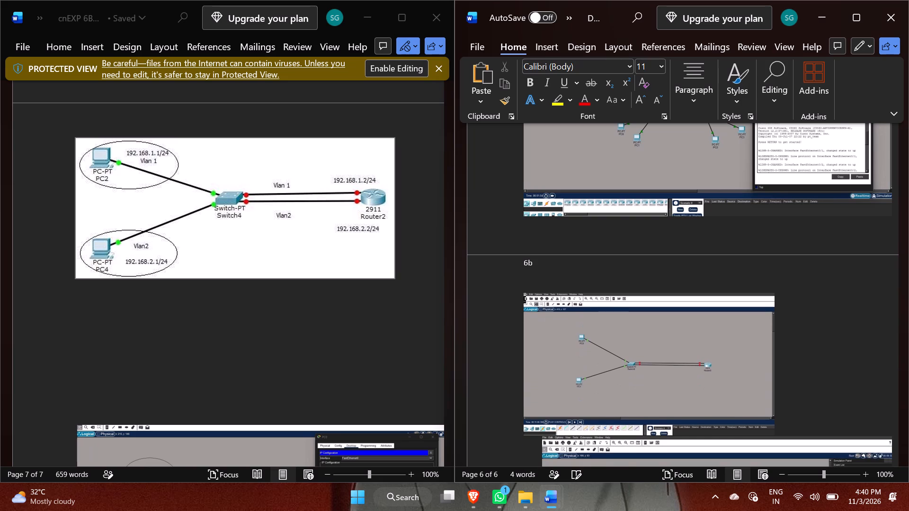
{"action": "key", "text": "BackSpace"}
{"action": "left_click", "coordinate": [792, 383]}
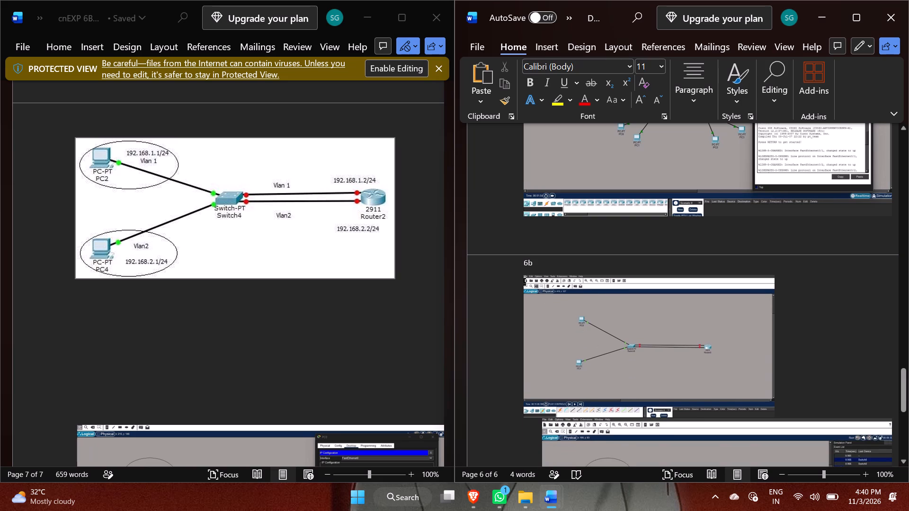
Place the insertion point in the empty area below the last experiment 6b screenshot.
{"action": "scroll", "coordinate": [792, 383], "scroll_direction": "down", "scroll_amount": 2}
{"action": "left_click", "coordinate": [615, 440]}
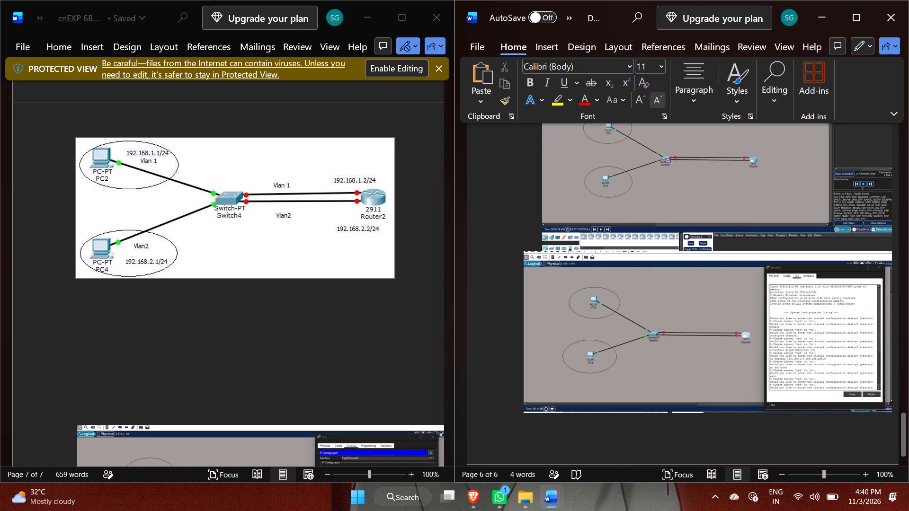
{"action": "double_click", "coordinate": [571, 441]}
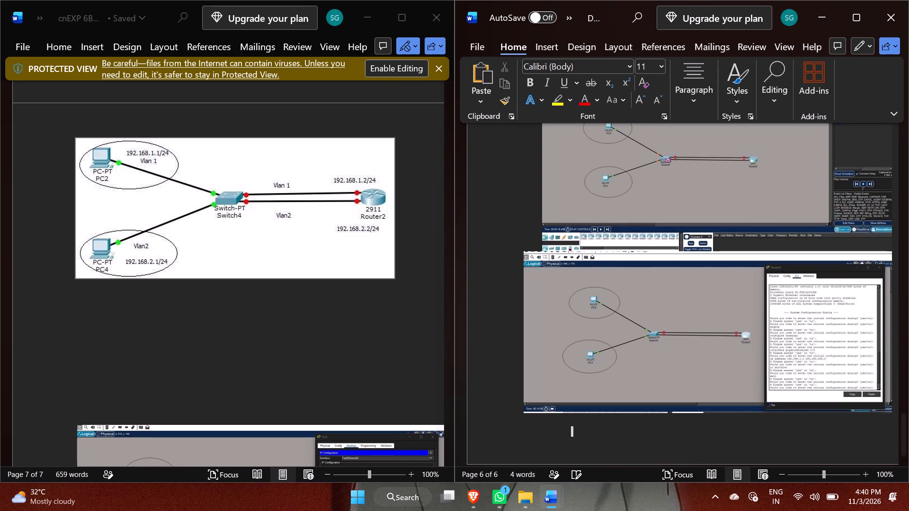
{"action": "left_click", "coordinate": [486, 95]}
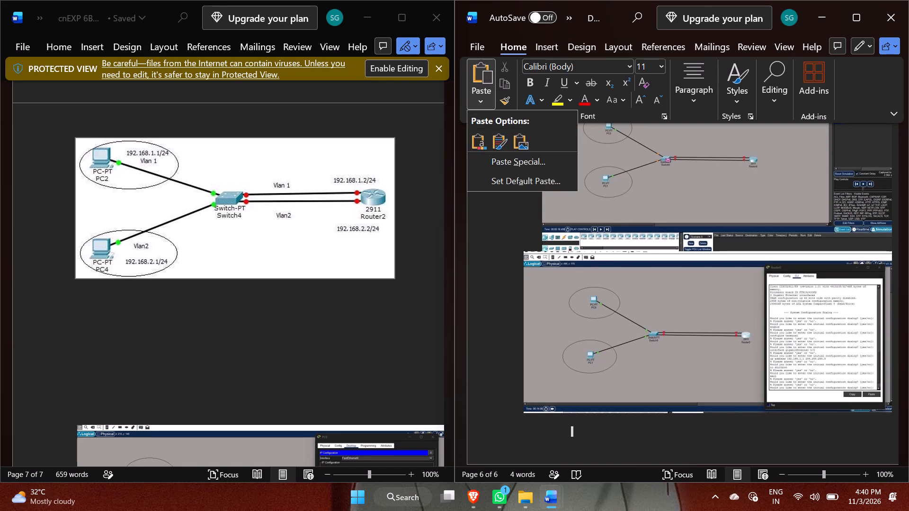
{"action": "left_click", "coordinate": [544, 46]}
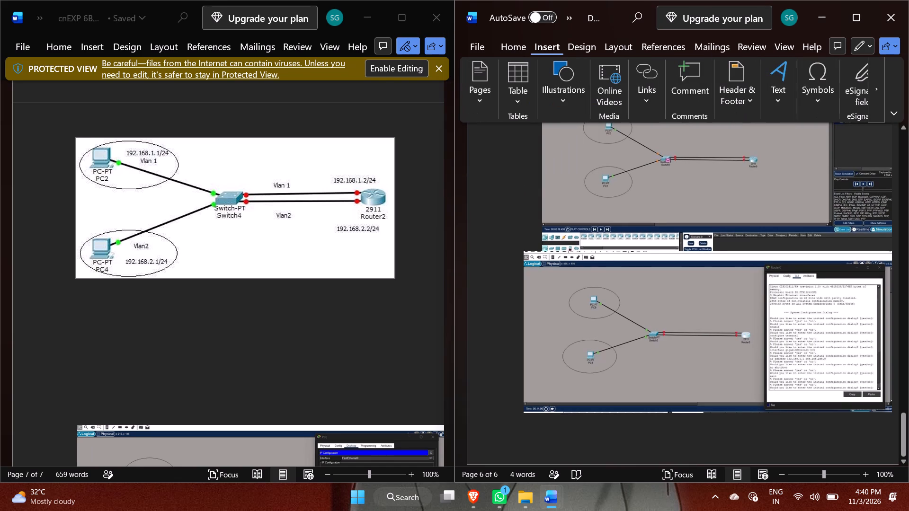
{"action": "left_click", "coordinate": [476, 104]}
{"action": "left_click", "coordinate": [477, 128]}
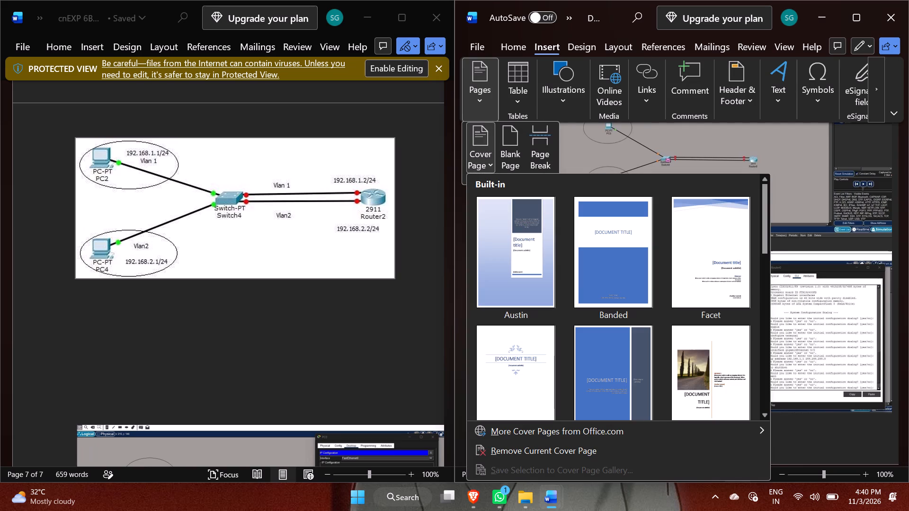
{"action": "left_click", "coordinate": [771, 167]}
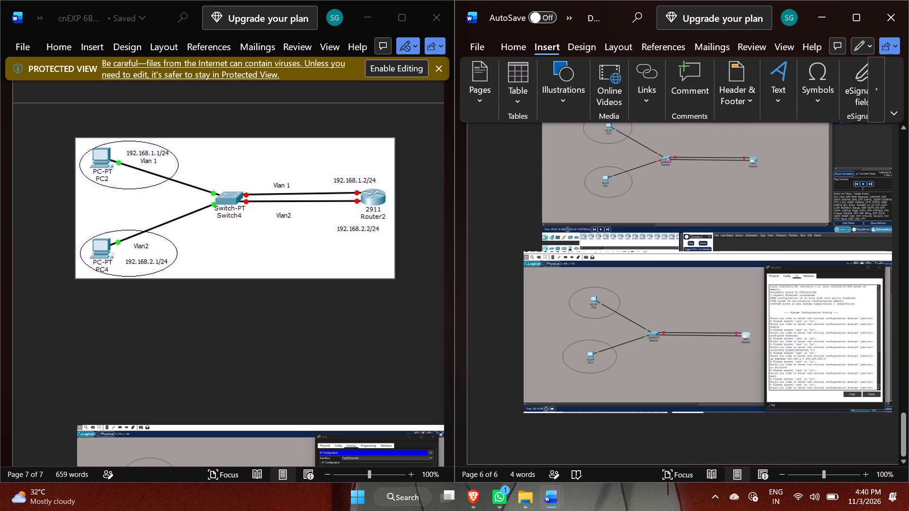
Paste the copied VLAN topology diagram after the experiment 6b screenshot group.
{"action": "key", "text": "ctrl+c"}
{"action": "key", "text": "ctrl+v"}
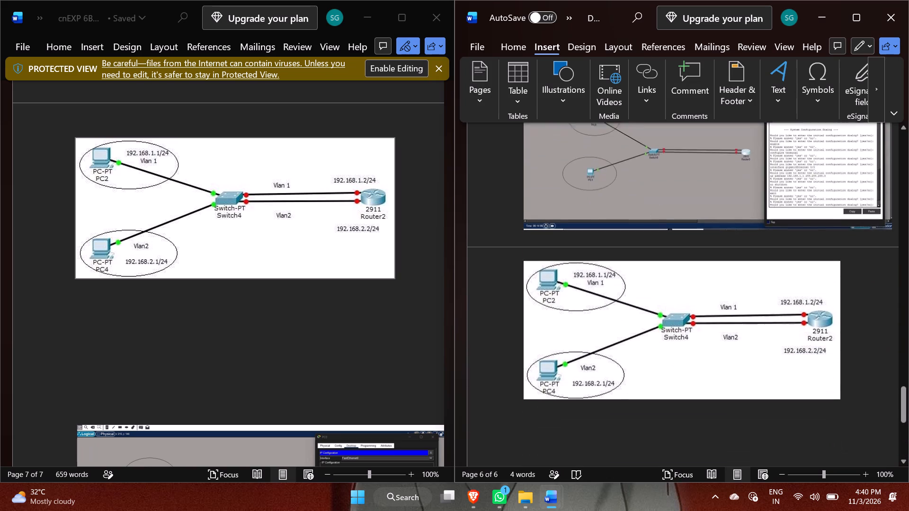
Place the insertion point just below the pasted VLAN topology diagram.
{"action": "left_click", "coordinate": [526, 398]}
{"action": "double_click", "coordinate": [526, 398]}
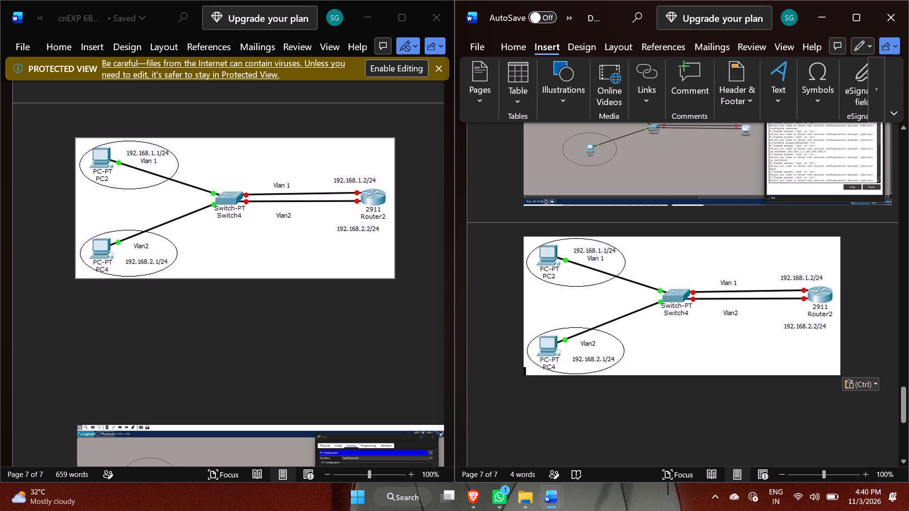
Copy the IP configuration screenshot from the experiment 6B source document and paste it on a new line below the VLAN topology diagram.
{"action": "key", "text": "Return"}
{"action": "left_click", "coordinate": [342, 430]}
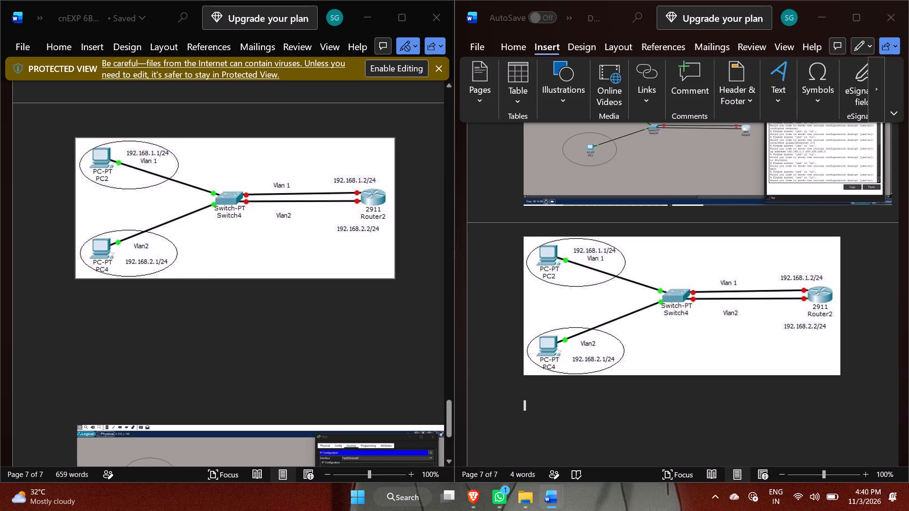
{"action": "key", "text": "ctrl+c"}
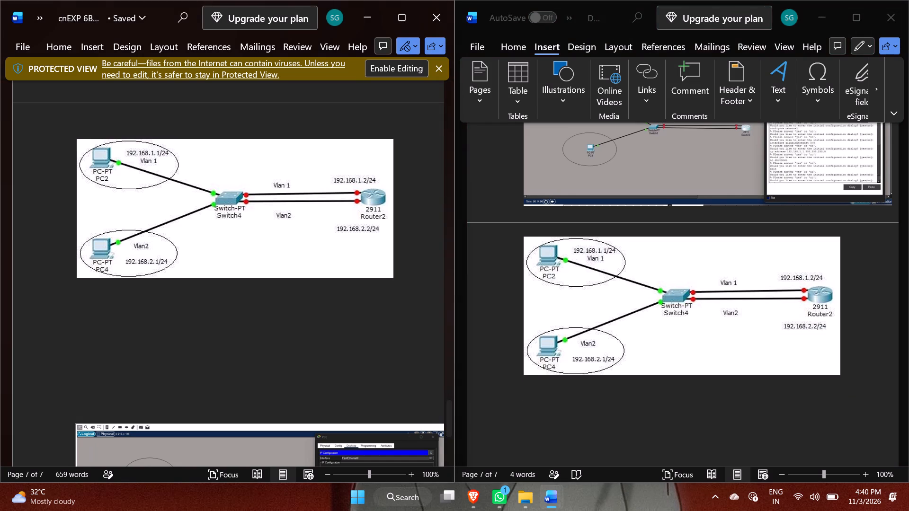
{"action": "left_click", "coordinate": [531, 412]}
{"action": "key", "text": "ctrl+v"}
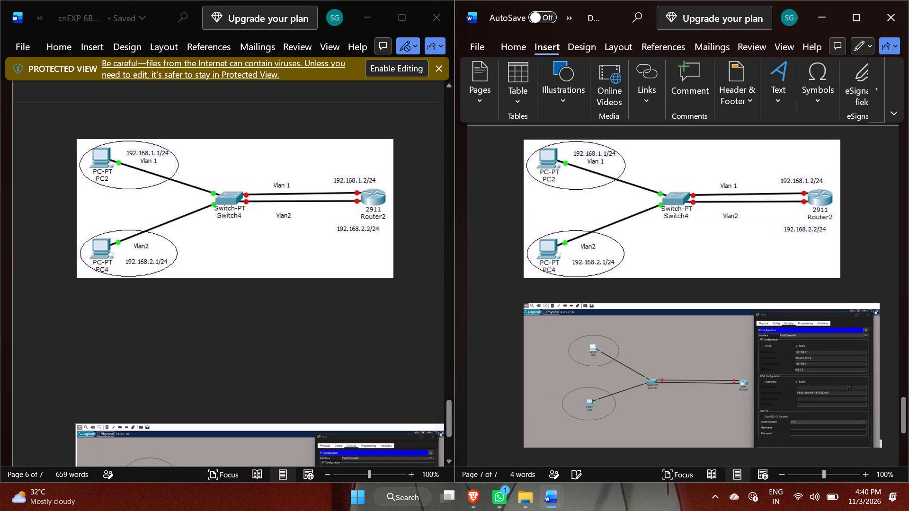
Check the end of the cnEXP 6B source document for remaining images and close that document.
{"action": "scroll", "coordinate": [334, 377], "scroll_direction": "down", "scroll_amount": 2}
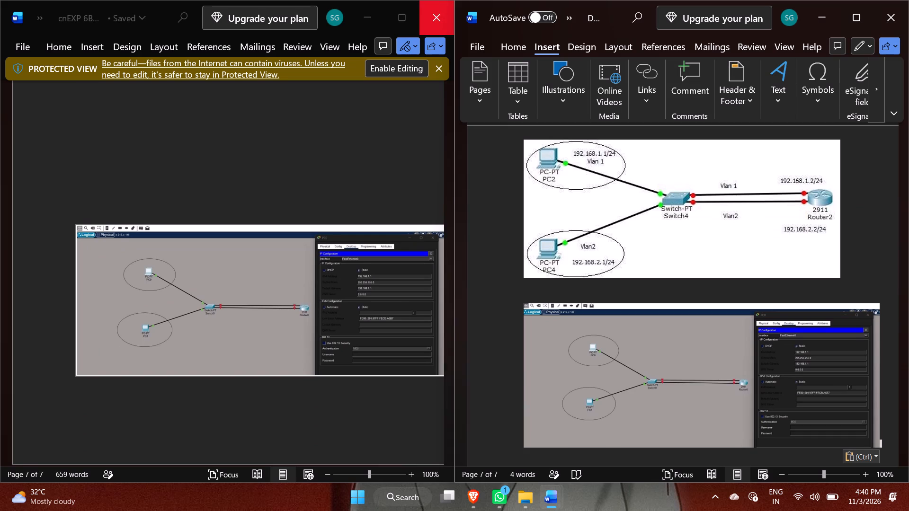
{"action": "left_click", "coordinate": [448, 16]}
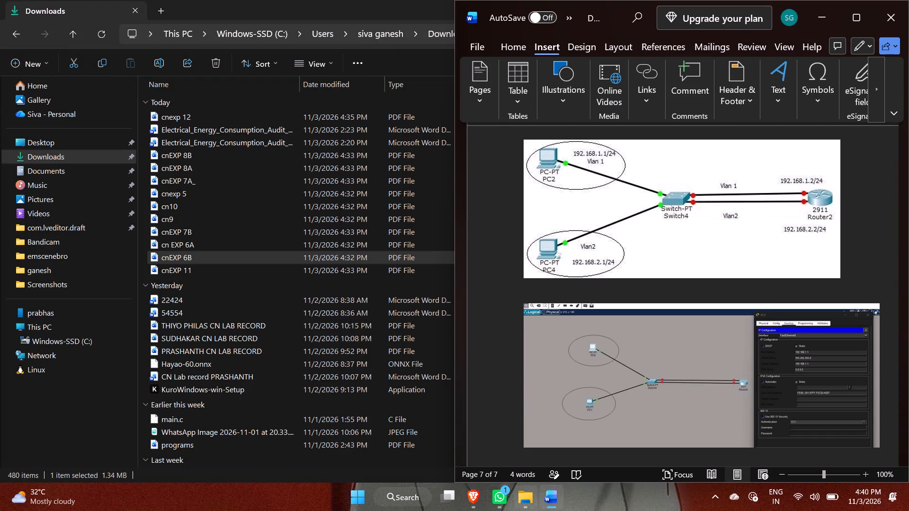
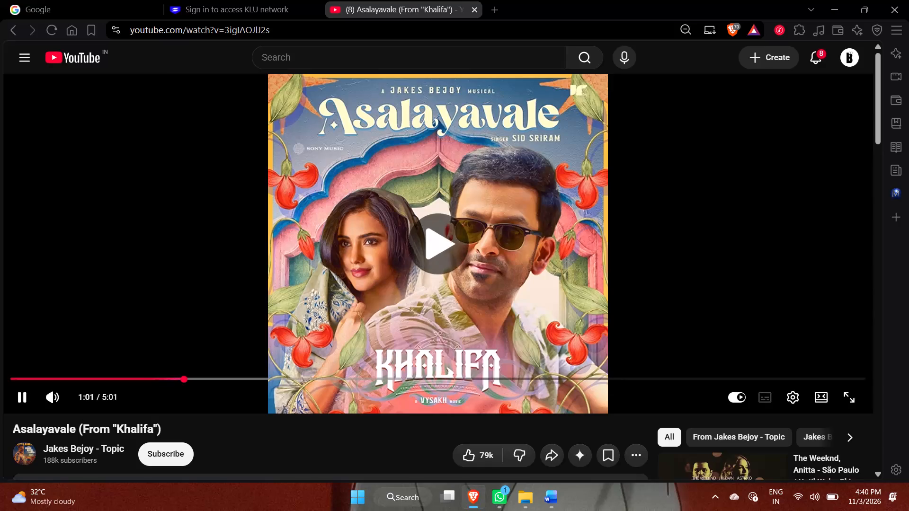
Minimize the browser and open the cnEXP 7A_ file from the Downloads folder in Word.
{"action": "left_click", "coordinate": [829, 0]}
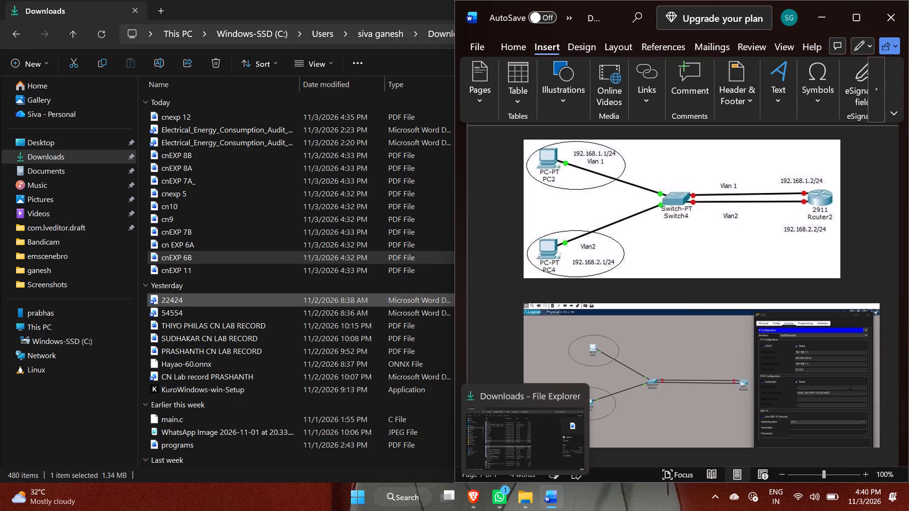
{"action": "double_click", "coordinate": [185, 185]}
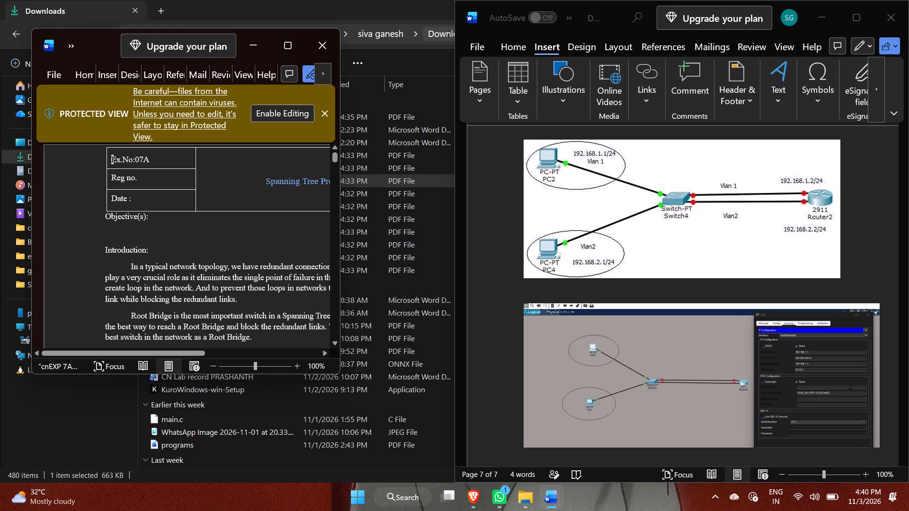
Maximize the Document1 window containing the collected experiment screenshots.
{"action": "left_click", "coordinate": [850, 6]}
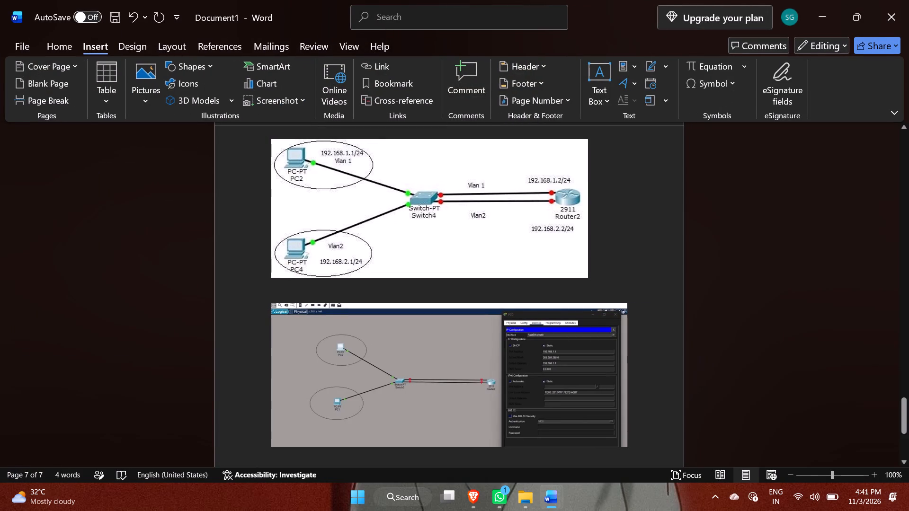
Add the heading "7a:" on its own line below the last experiment 6b screenshot, followed by a new empty line.
{"action": "scroll", "coordinate": [450, 271], "scroll_direction": "down", "scroll_amount": 1}
{"action": "key", "text": "Return"}
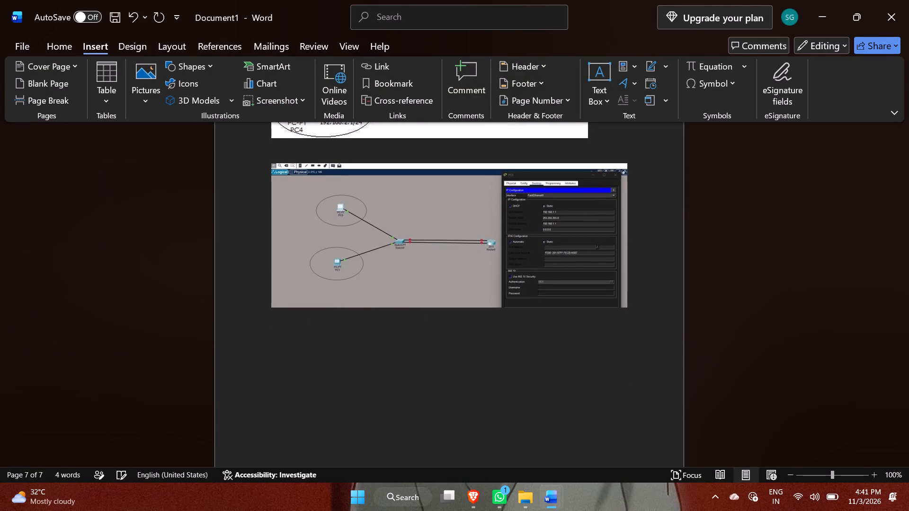
{"action": "type", "text": "7a:"}
{"action": "key", "text": "Return"}
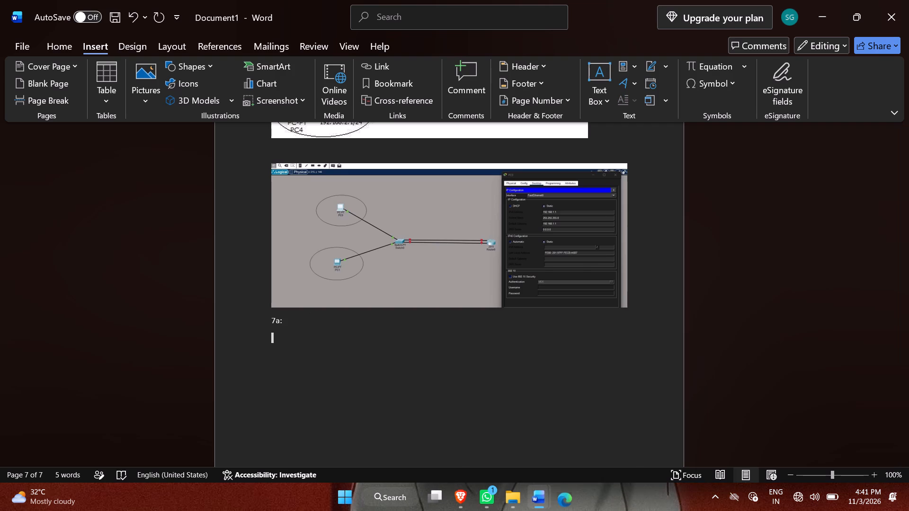
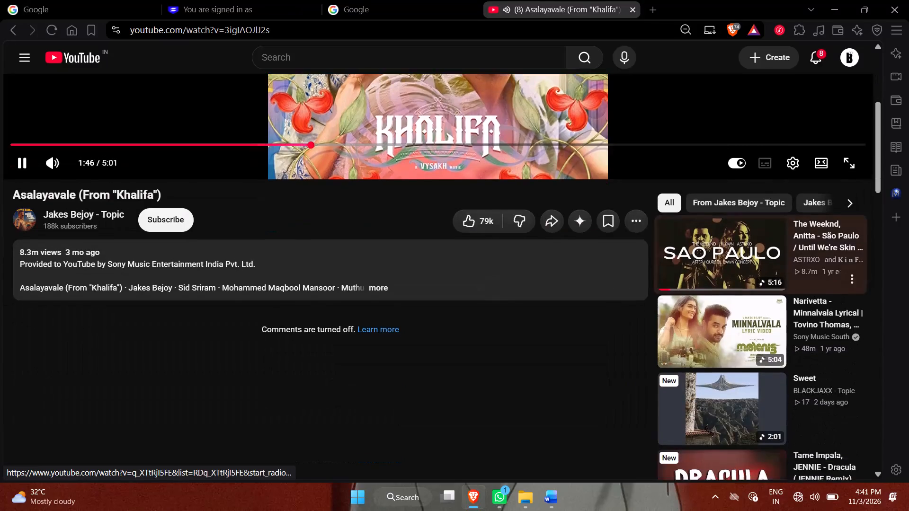
Play the Bhel Poori 8K video song from the recommended videos and return to the Word document.
{"action": "scroll", "coordinate": [704, 222], "scroll_direction": "down", "scroll_amount": 4}
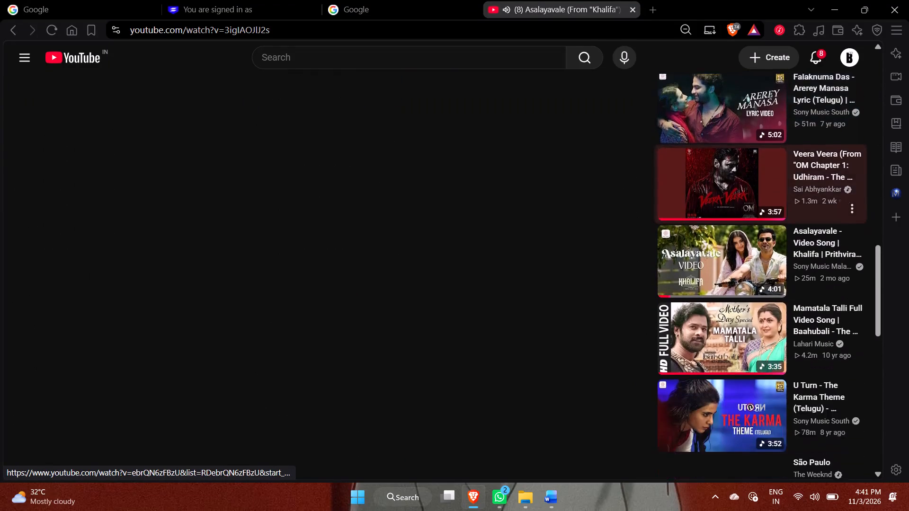
{"action": "scroll", "coordinate": [704, 222], "scroll_direction": "down", "scroll_amount": 4}
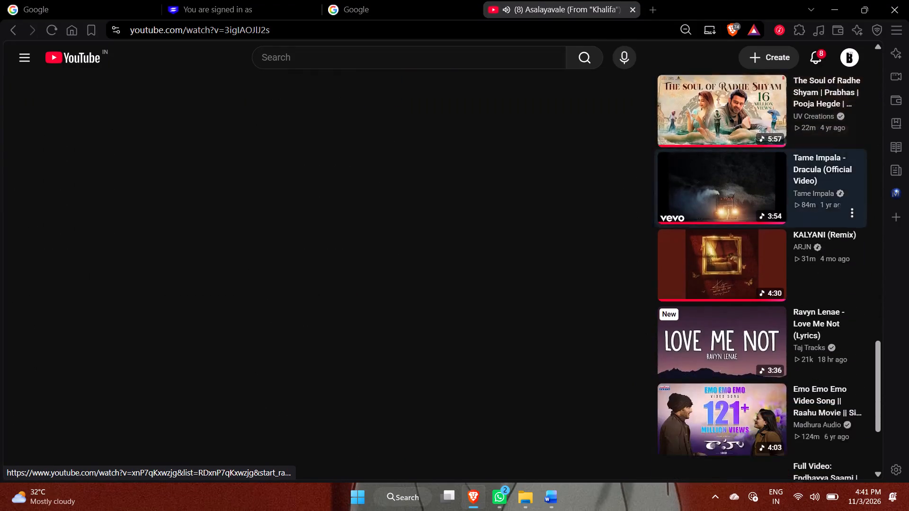
{"action": "scroll", "coordinate": [704, 222], "scroll_direction": "down", "scroll_amount": 3}
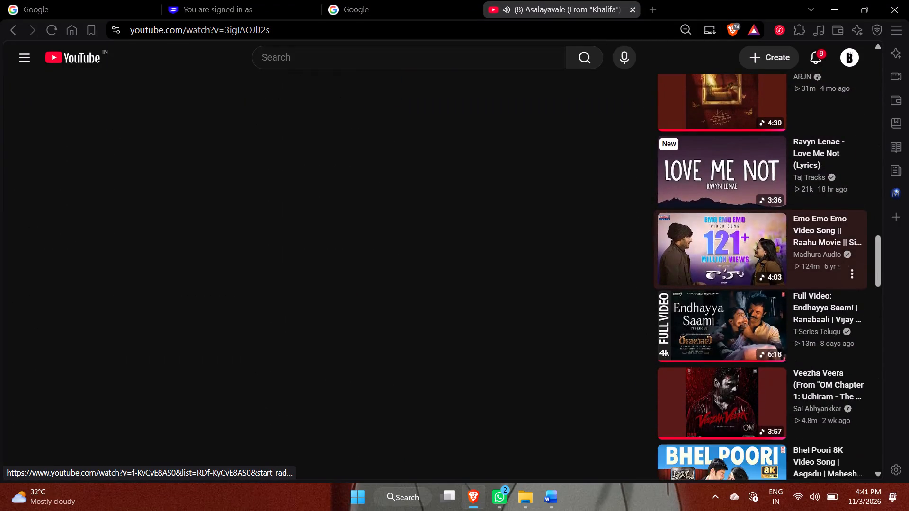
{"action": "scroll", "coordinate": [704, 222], "scroll_direction": "down", "scroll_amount": 3}
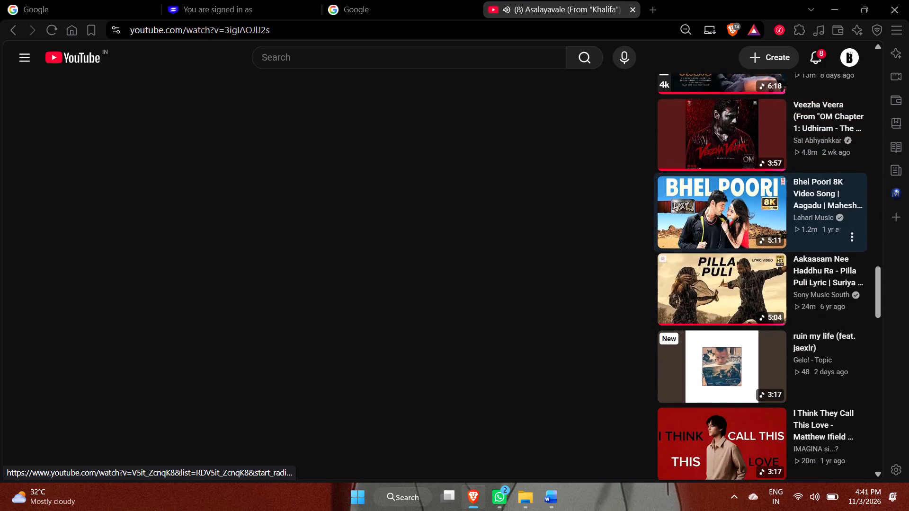
{"action": "left_click", "coordinate": [714, 225]}
{"action": "left_click", "coordinate": [835, 0]}
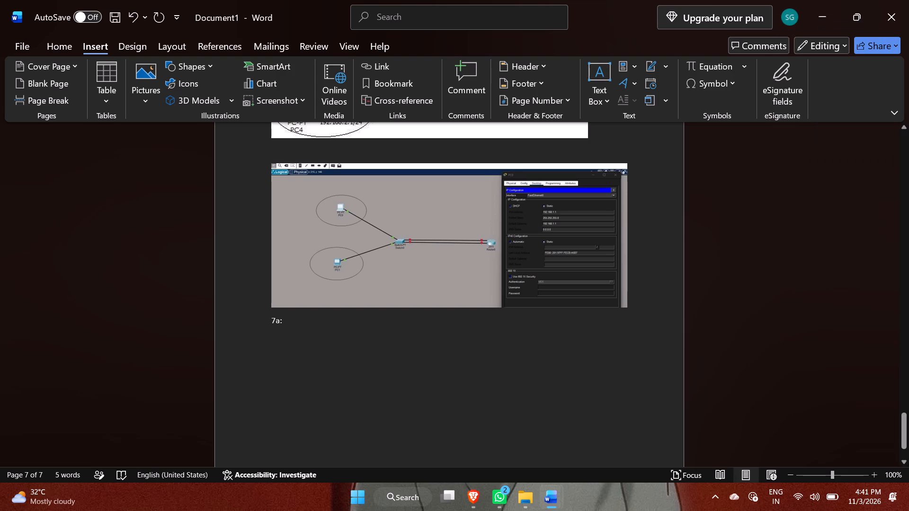
Copy the topology diagram and switch CLI screenshots from cnEXP 7A and paste them below the "7a:" heading in Document1.
{"action": "left_click", "coordinate": [550, 495]}
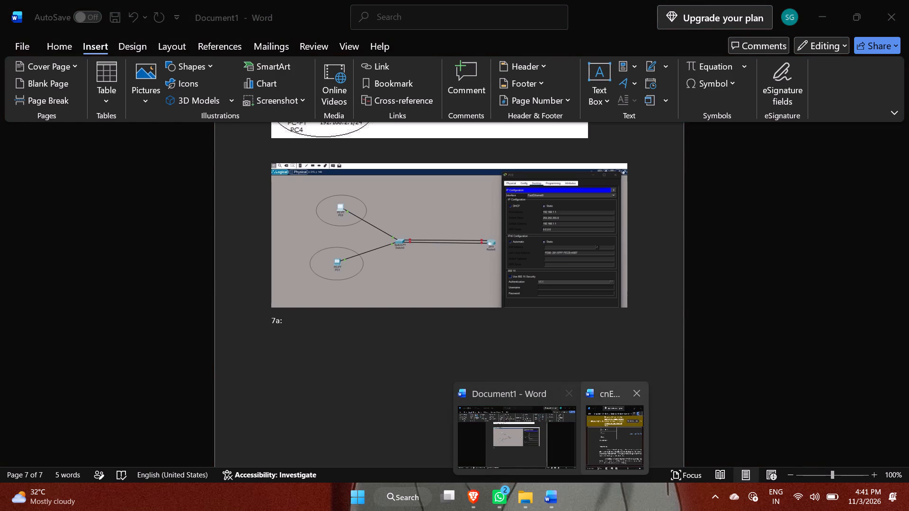
{"action": "left_click", "coordinate": [617, 413]}
{"action": "scroll", "coordinate": [223, 205], "scroll_direction": "down", "scroll_amount": 1}
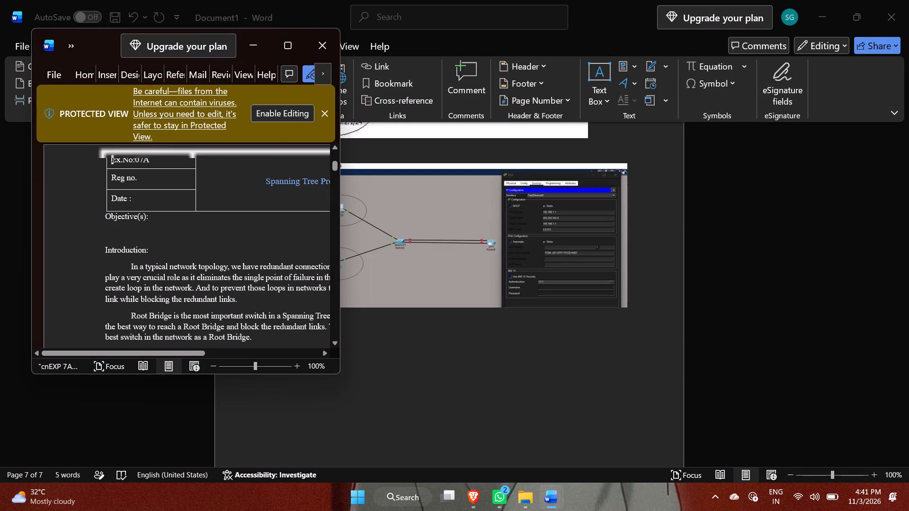
{"action": "scroll", "coordinate": [223, 205], "scroll_direction": "down", "scroll_amount": 1}
{"action": "left_click", "coordinate": [320, 115]}
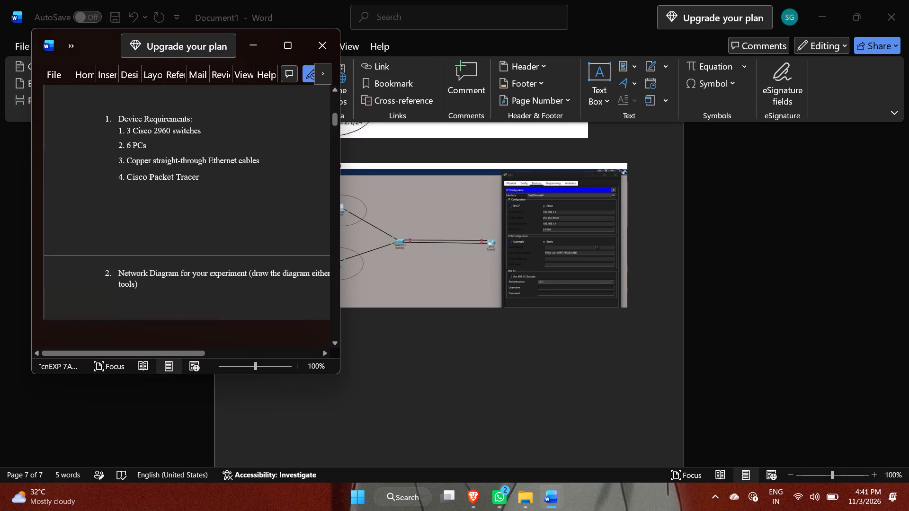
{"action": "scroll", "coordinate": [268, 189], "scroll_direction": "down", "scroll_amount": 1}
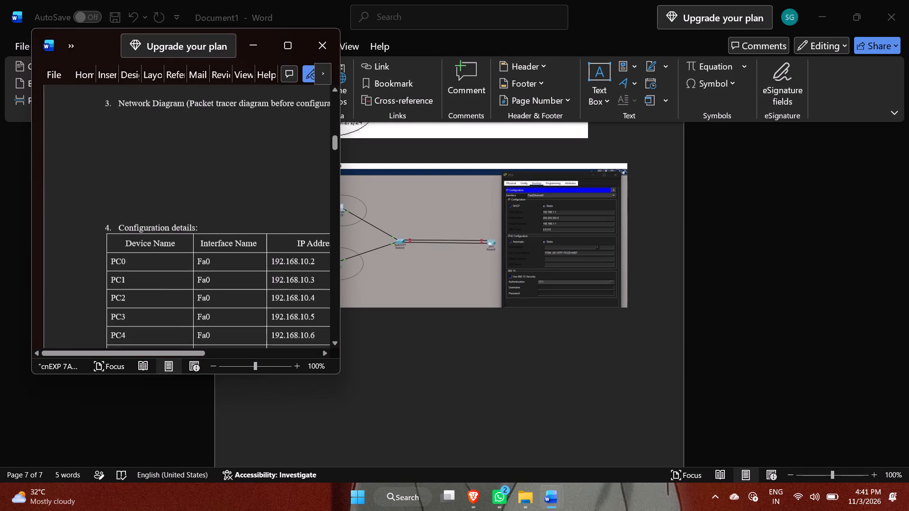
{"action": "scroll", "coordinate": [268, 189], "scroll_direction": "down", "scroll_amount": 2}
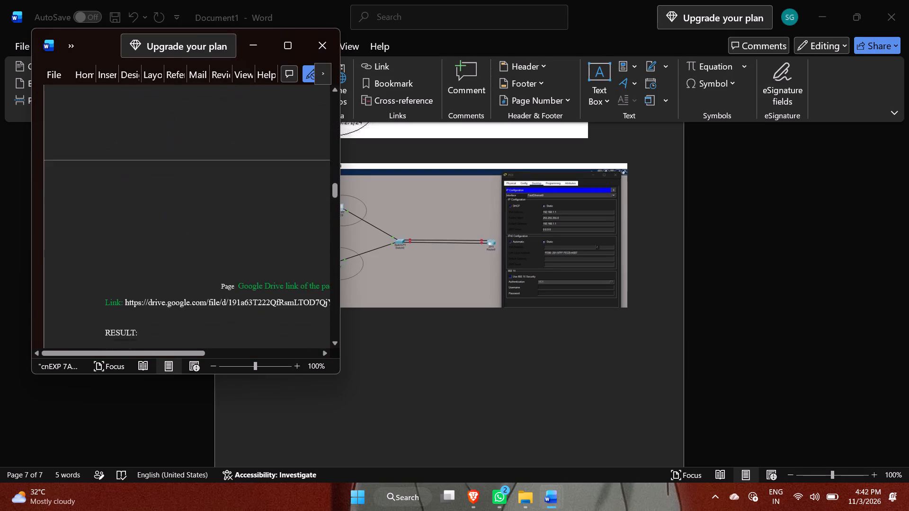
{"action": "scroll", "coordinate": [268, 189], "scroll_direction": "down", "scroll_amount": 2}
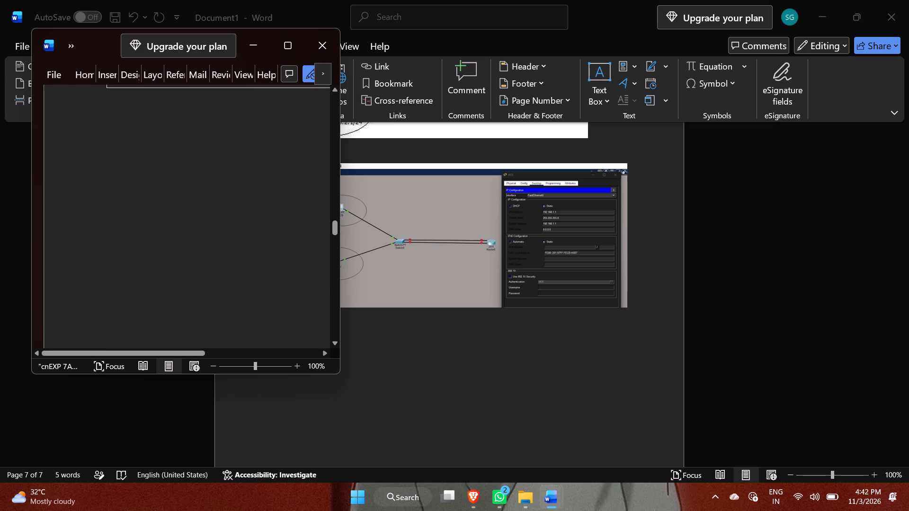
{"action": "scroll", "coordinate": [268, 189], "scroll_direction": "down", "scroll_amount": 1}
{"action": "left_click", "coordinate": [268, 189]}
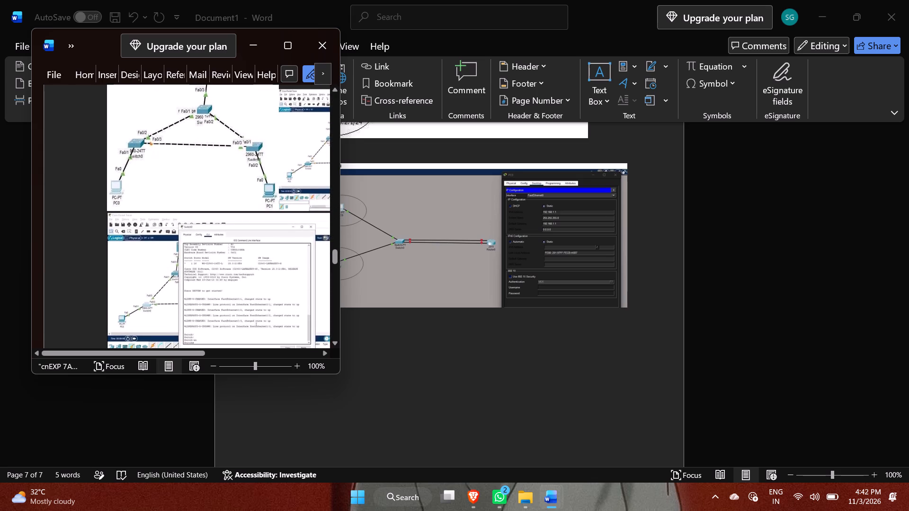
{"action": "key", "text": "ctrl+c"}
{"action": "left_click", "coordinate": [408, 338]}
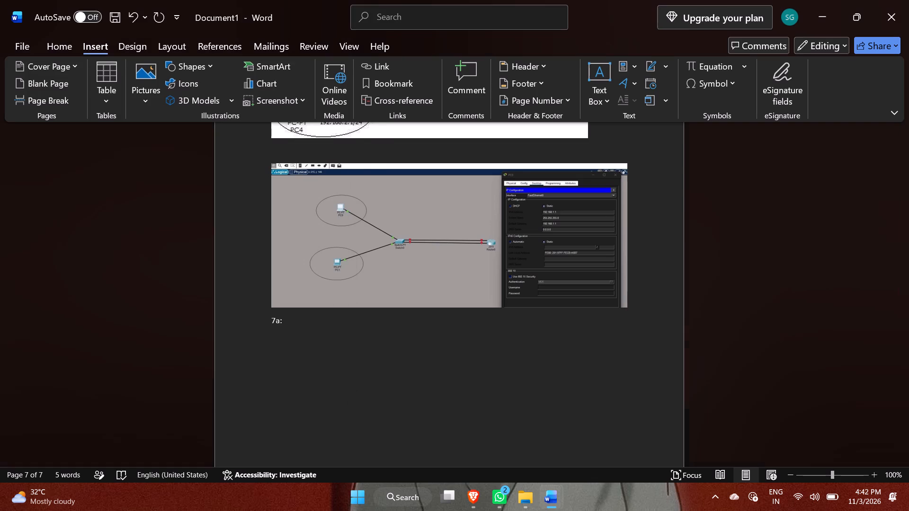
{"action": "key", "text": "ctrl+v"}
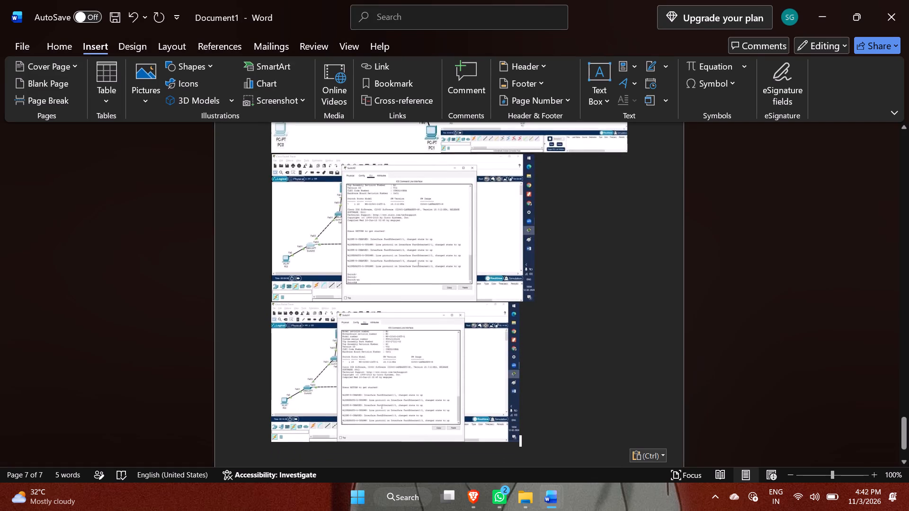
Copy the simulation topology and spanning-tree CLI screenshots from page 6 of cnEXP 7A.
{"action": "left_click", "coordinate": [531, 453]}
{"action": "left_click", "coordinate": [594, 457]}
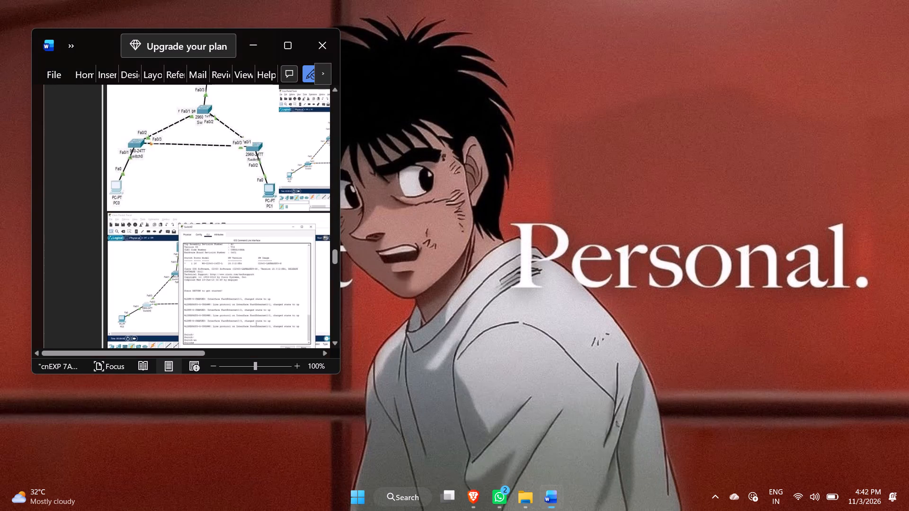
{"action": "scroll", "coordinate": [228, 260], "scroll_direction": "down", "scroll_amount": 2}
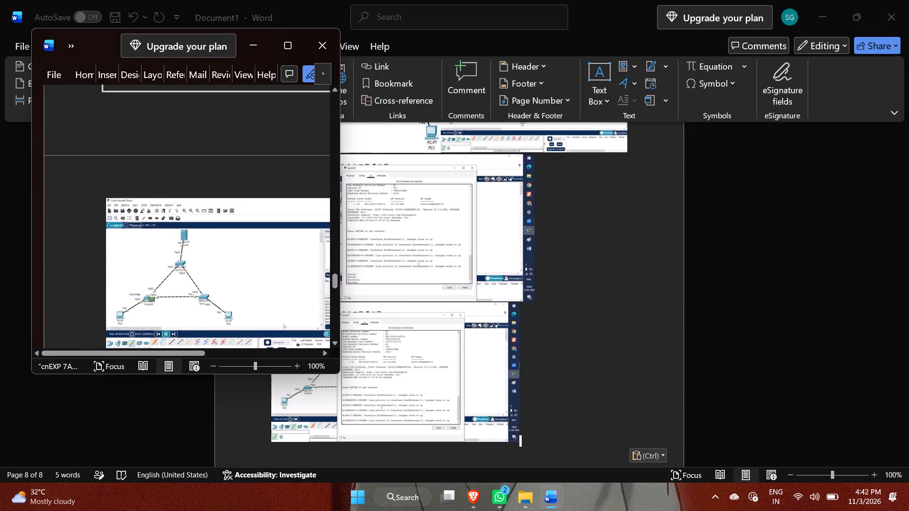
{"action": "scroll", "coordinate": [228, 260], "scroll_direction": "down", "scroll_amount": 1}
{"action": "left_click", "coordinate": [228, 260]}
{"action": "key", "text": "ctrl+c"}
Examine the remaining pages of cnEXP 7A for further output screenshots.
{"action": "scroll", "coordinate": [228, 260], "scroll_direction": "down", "scroll_amount": 1}
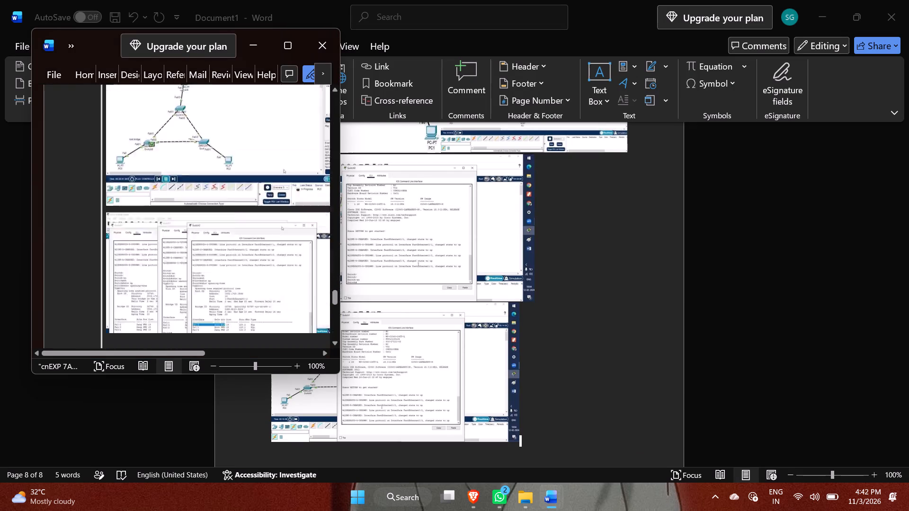
{"action": "scroll", "coordinate": [228, 260], "scroll_direction": "down", "scroll_amount": 4}
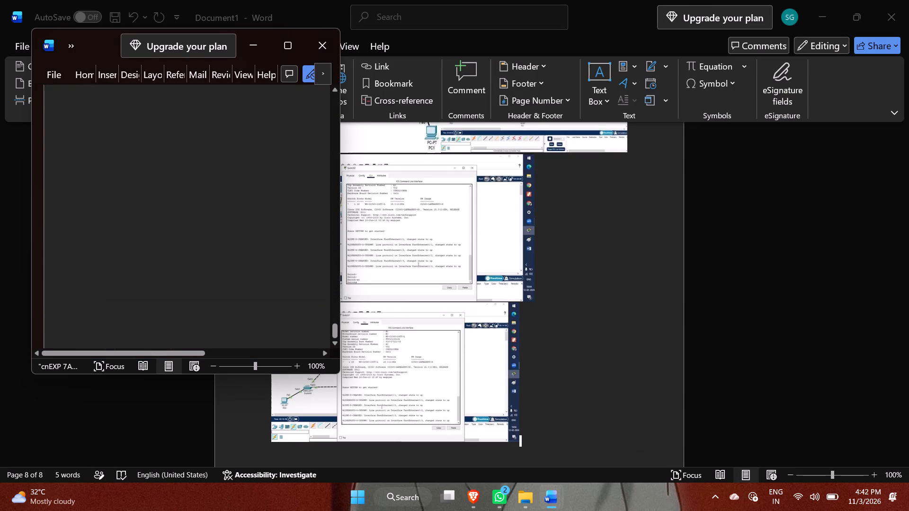
{"action": "scroll", "coordinate": [228, 260], "scroll_direction": "down", "scroll_amount": 1}
{"action": "left_click", "coordinate": [288, 36]}
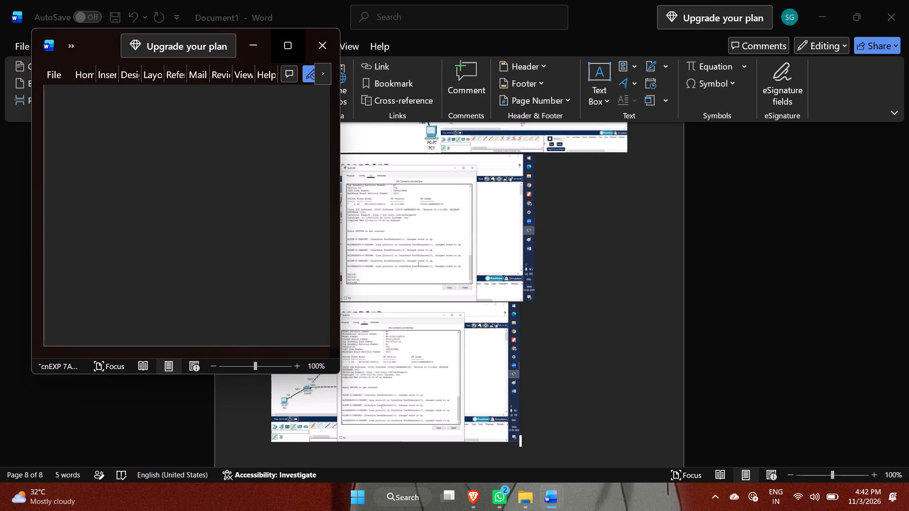
{"action": "scroll", "coordinate": [463, 225], "scroll_direction": "up", "scroll_amount": 1}
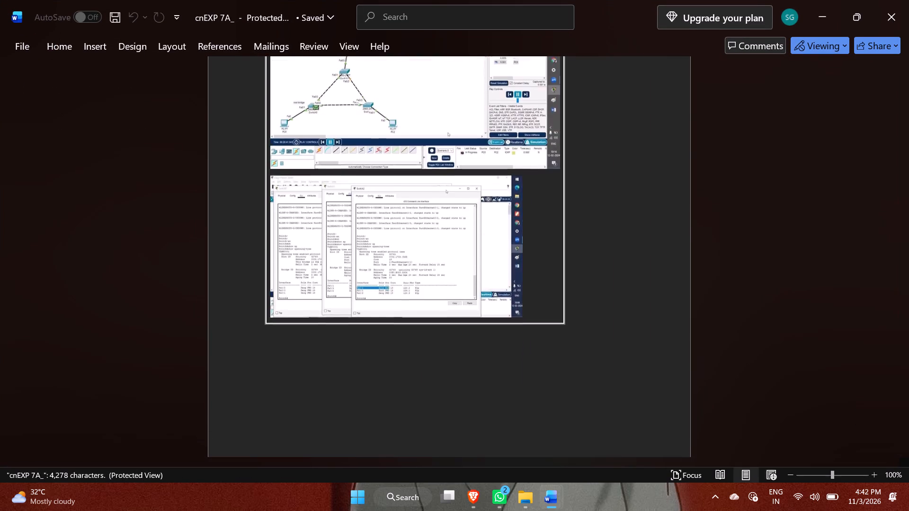
{"action": "scroll", "coordinate": [463, 225], "scroll_direction": "up", "scroll_amount": 2}
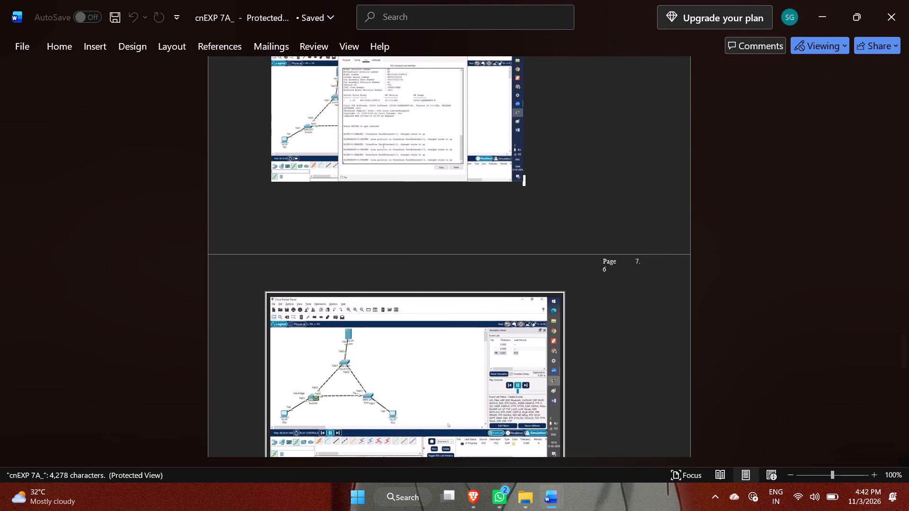
Add blank lines after the last 7a screenshot in Document1 and paste the copied screenshots on the following page.
{"action": "left_click", "coordinate": [819, 5]}
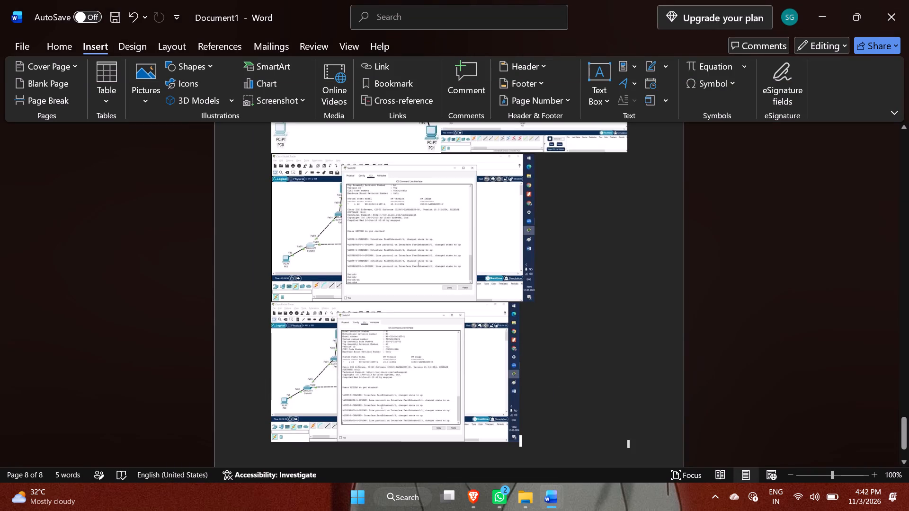
{"action": "key", "text": "Return"}
{"action": "key", "text": "Return"}
{"action": "key", "text": "Return"}
{"action": "key", "text": "Return"}
{"action": "key", "text": "Return"}
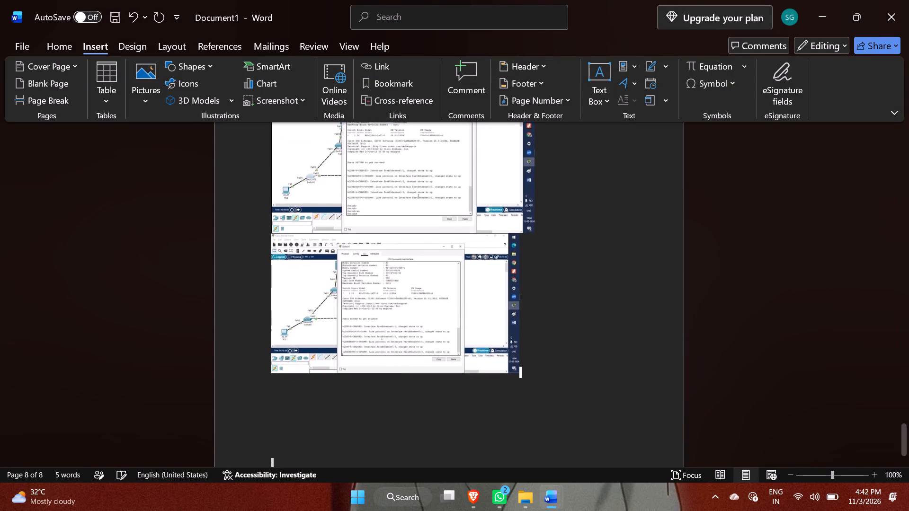
{"action": "key", "text": "Return"}
{"action": "key", "text": "Return"}
{"action": "key", "text": "Return"}
{"action": "key", "text": "BackSpace"}
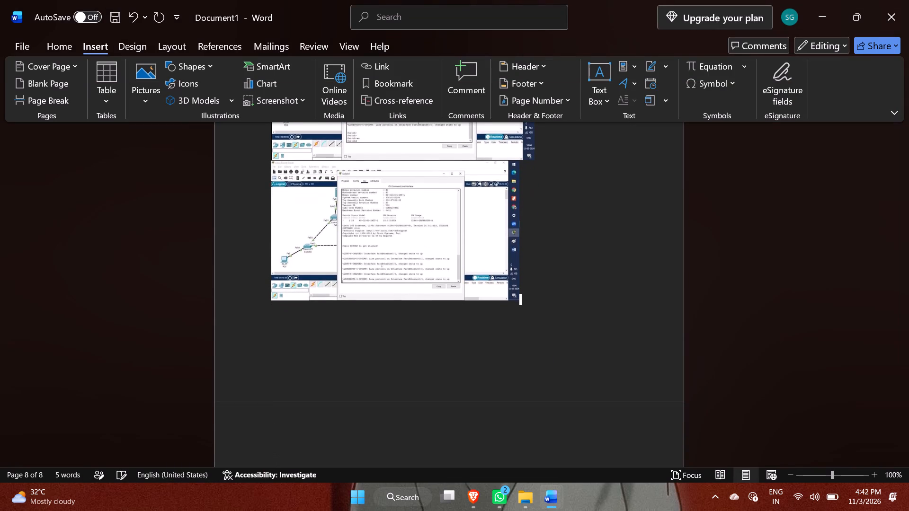
{"action": "key", "text": "ctrl+v"}
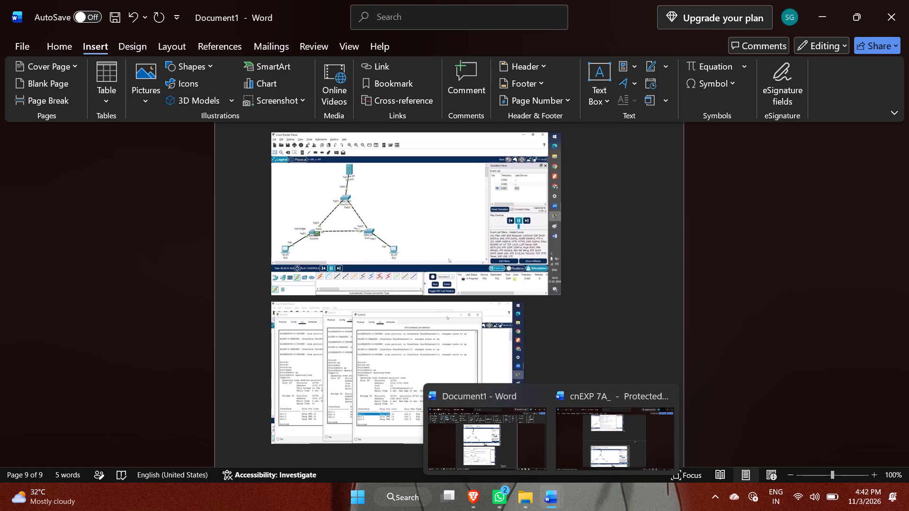
Check the end of cnEXP 7A for missed screenshots and open the cnEXP 7B file from the Downloads folder.
{"action": "left_click", "coordinate": [495, 435]}
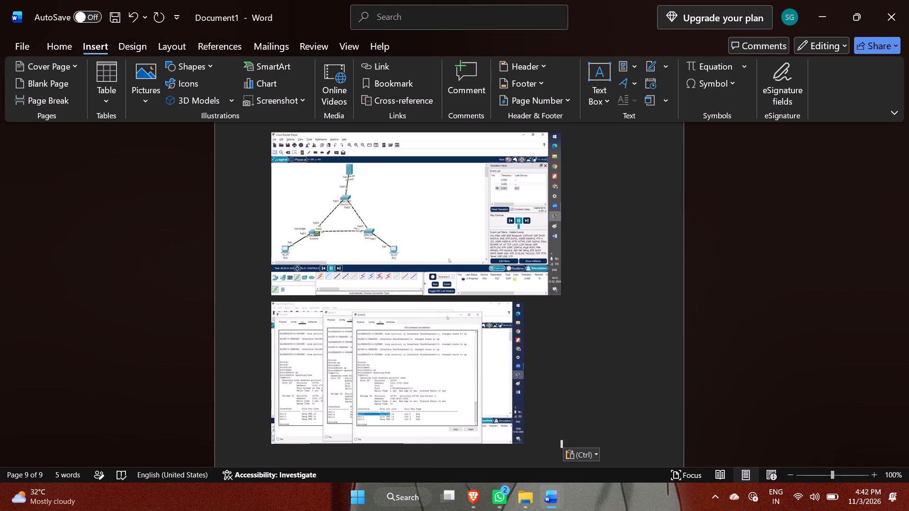
{"action": "left_click", "coordinate": [611, 415]}
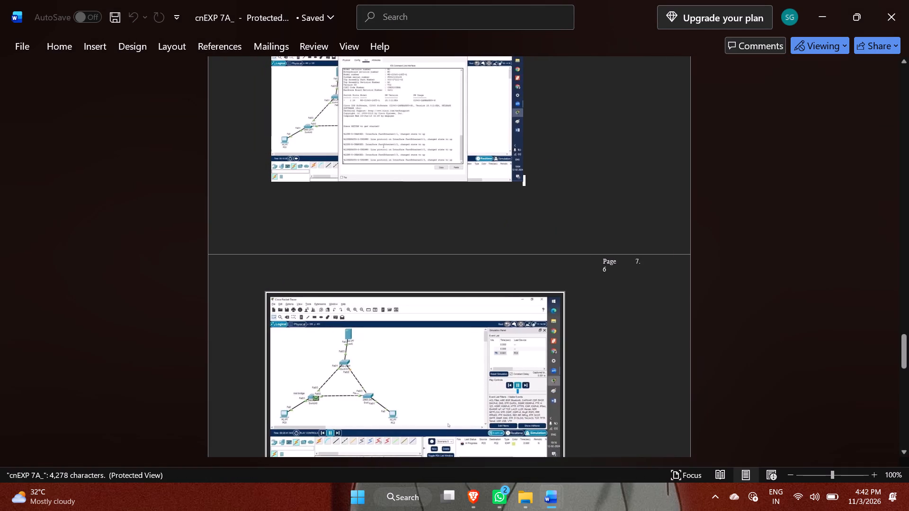
{"action": "scroll", "coordinate": [588, 373], "scroll_direction": "down", "scroll_amount": 2}
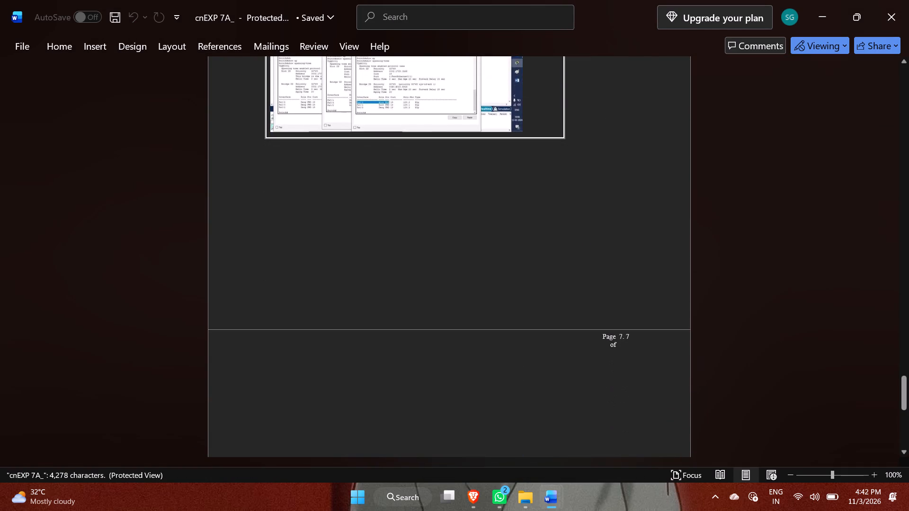
{"action": "left_click", "coordinate": [514, 488]}
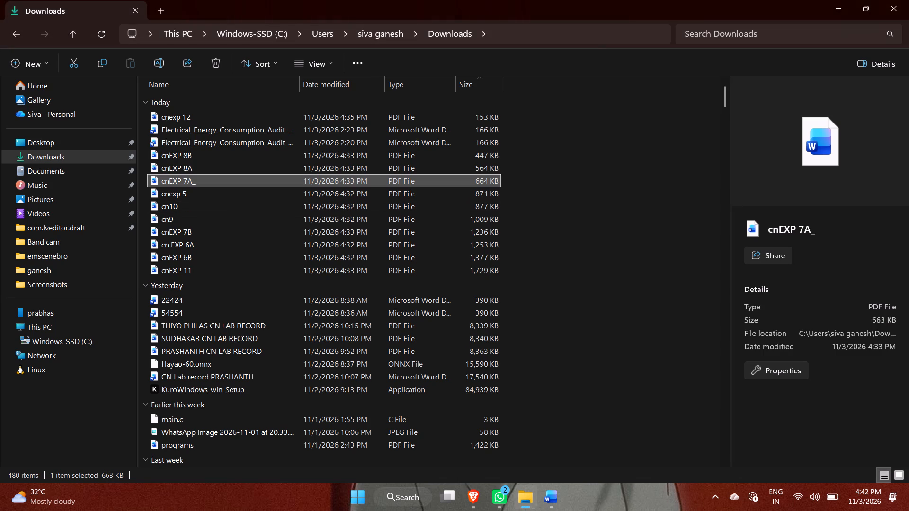
{"action": "double_click", "coordinate": [230, 237]}
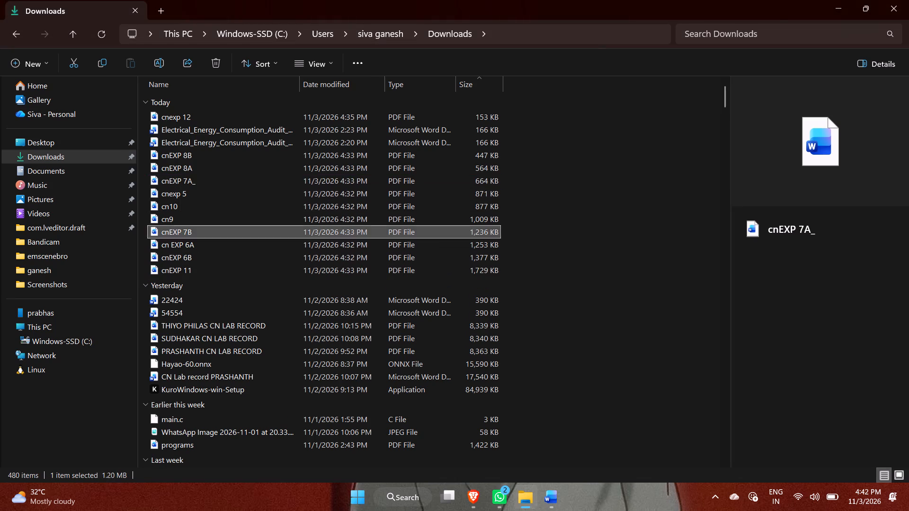
Turn on the computer's mobile hotspot in the system quick settings.
{"action": "left_click", "coordinate": [787, 499]}
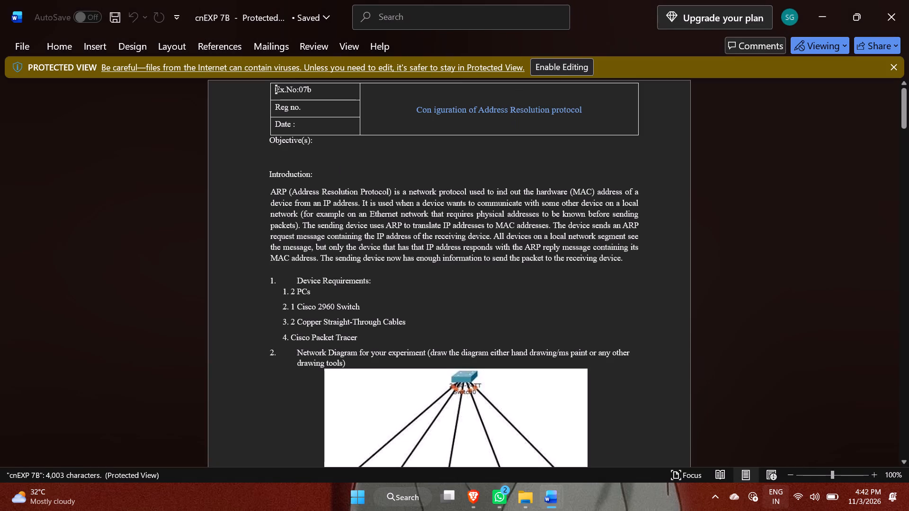
{"action": "left_click", "coordinate": [802, 499]}
{"action": "left_click", "coordinate": [802, 499]}
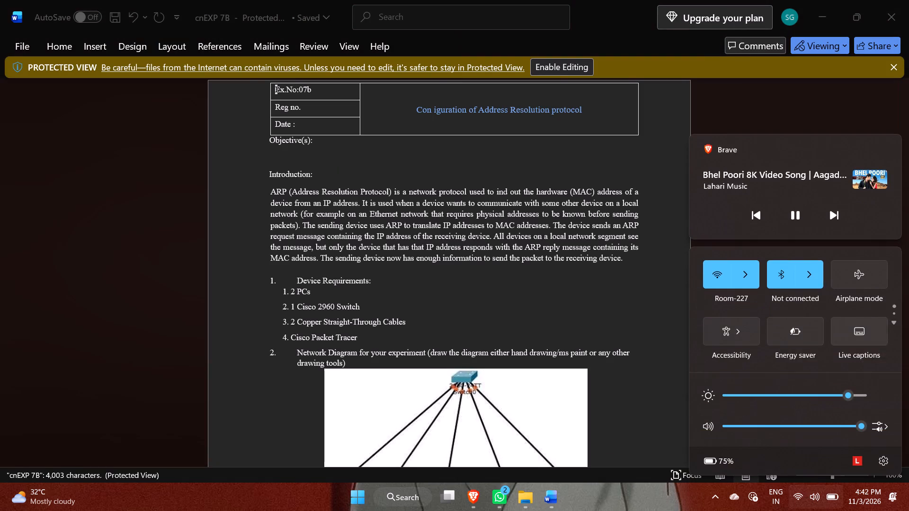
{"action": "scroll", "coordinate": [813, 300], "scroll_direction": "down", "scroll_amount": 1}
{"action": "left_click", "coordinate": [733, 274]}
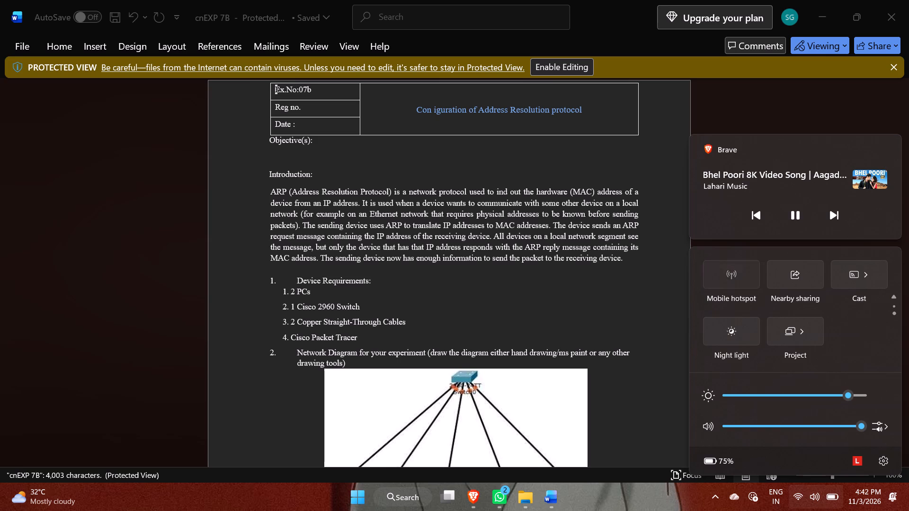
Find the output screenshots after the rubrics table in cnEXP 7B and copy the first pair.
{"action": "scroll", "coordinate": [599, 316], "scroll_direction": "down", "scroll_amount": 1}
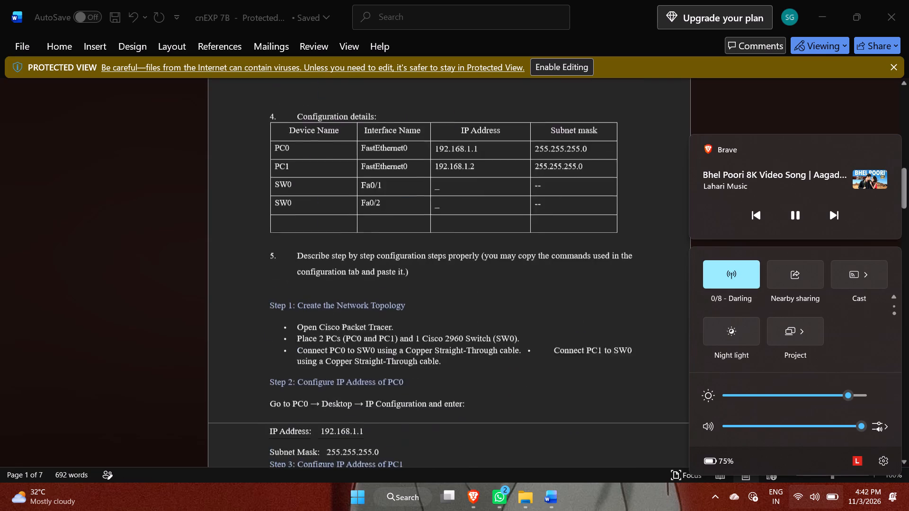
{"action": "scroll", "coordinate": [599, 316], "scroll_direction": "up", "scroll_amount": 2}
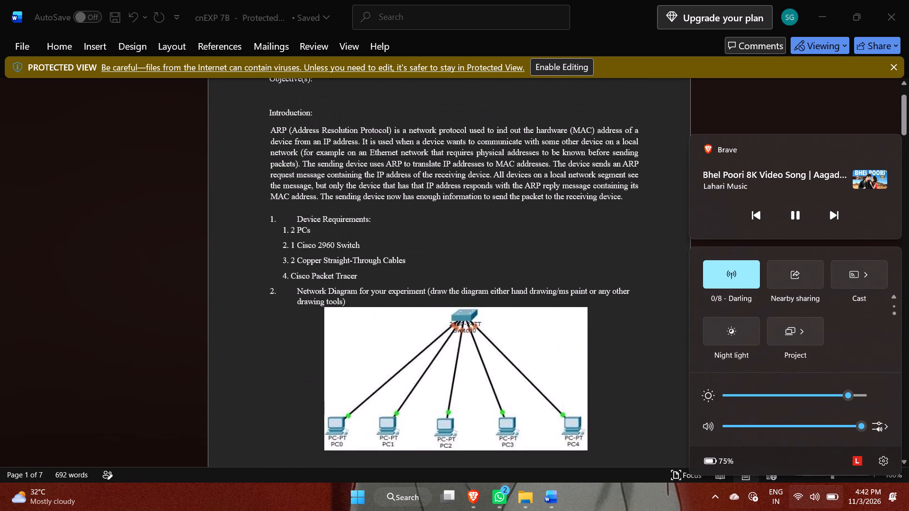
{"action": "scroll", "coordinate": [365, 341], "scroll_direction": "down", "scroll_amount": 3}
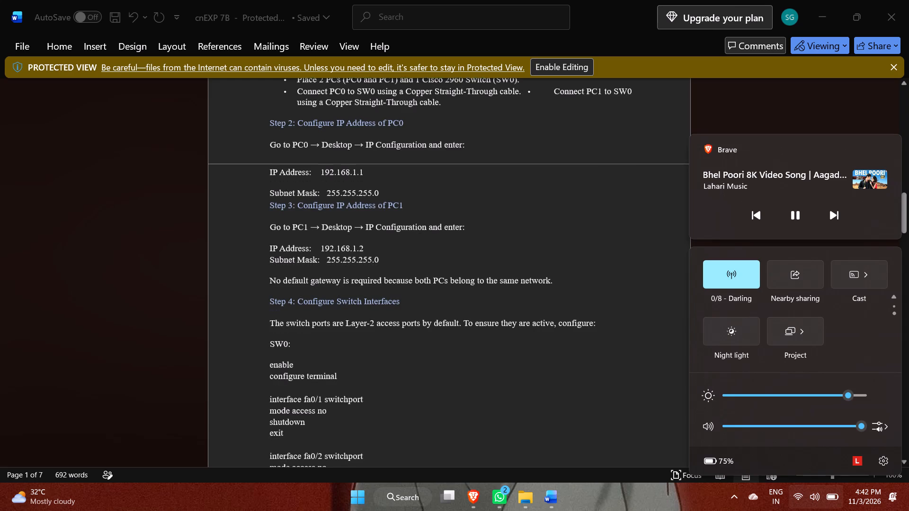
{"action": "scroll", "coordinate": [365, 341], "scroll_direction": "down", "scroll_amount": 2}
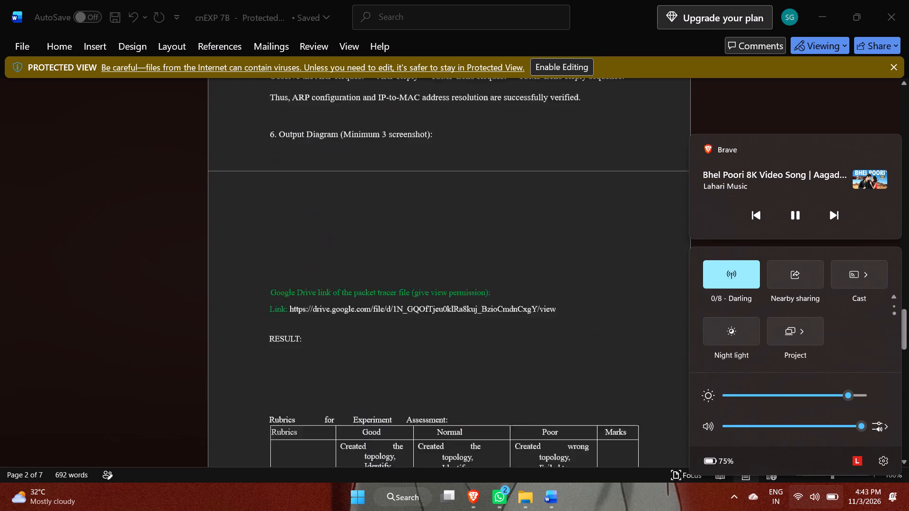
{"action": "scroll", "coordinate": [365, 341], "scroll_direction": "down", "scroll_amount": 2}
{"action": "left_click", "coordinate": [365, 341]}
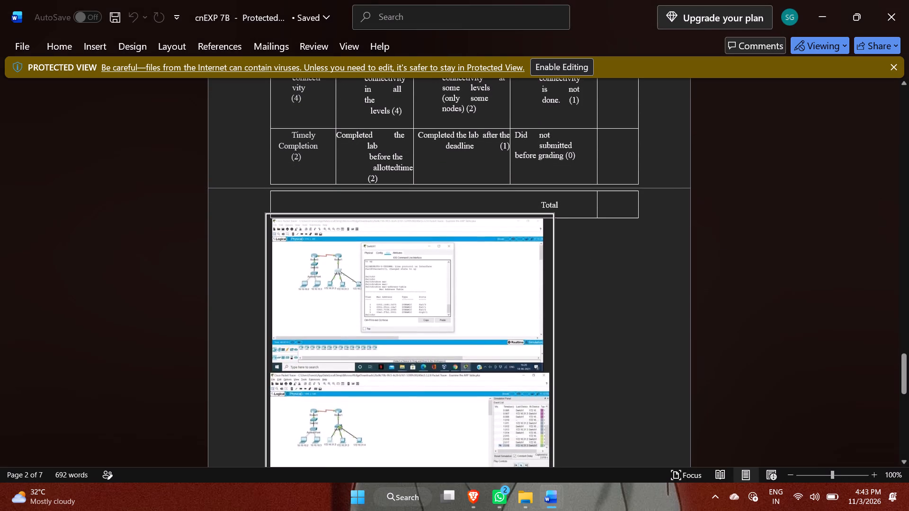
{"action": "key", "text": "ctrl+c"}
Add the label "7b:" below the last 7a screenshot in Document1 and paste the copied screenshots beneath it.
{"action": "scroll", "coordinate": [365, 341], "scroll_direction": "down", "scroll_amount": 2}
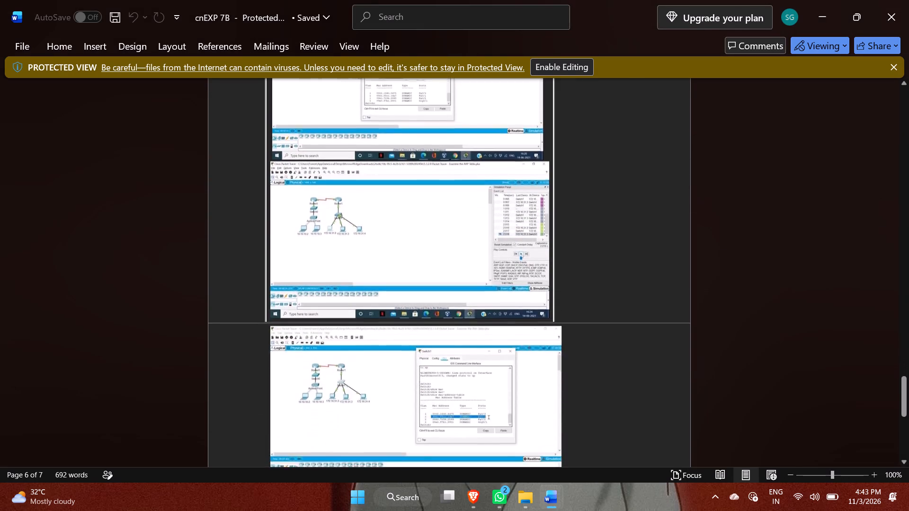
{"action": "scroll", "coordinate": [365, 341], "scroll_direction": "down", "scroll_amount": 4}
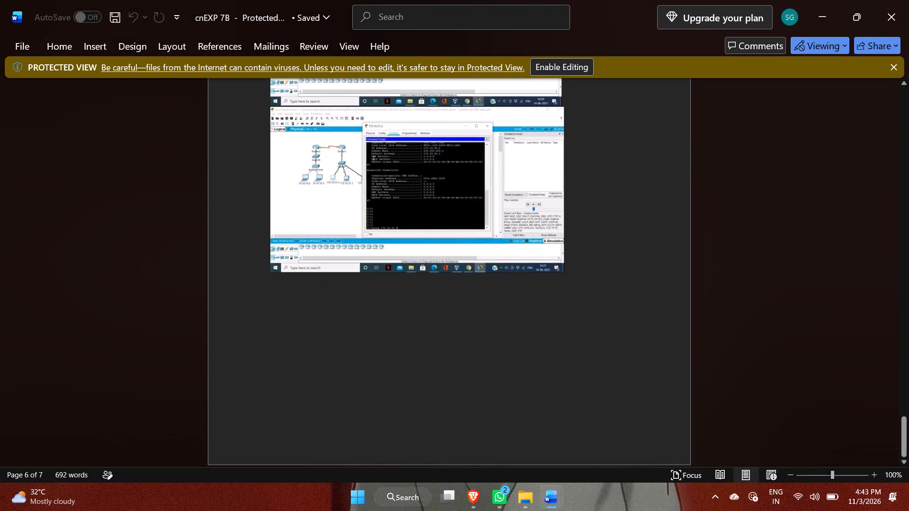
{"action": "left_click", "coordinate": [550, 489]}
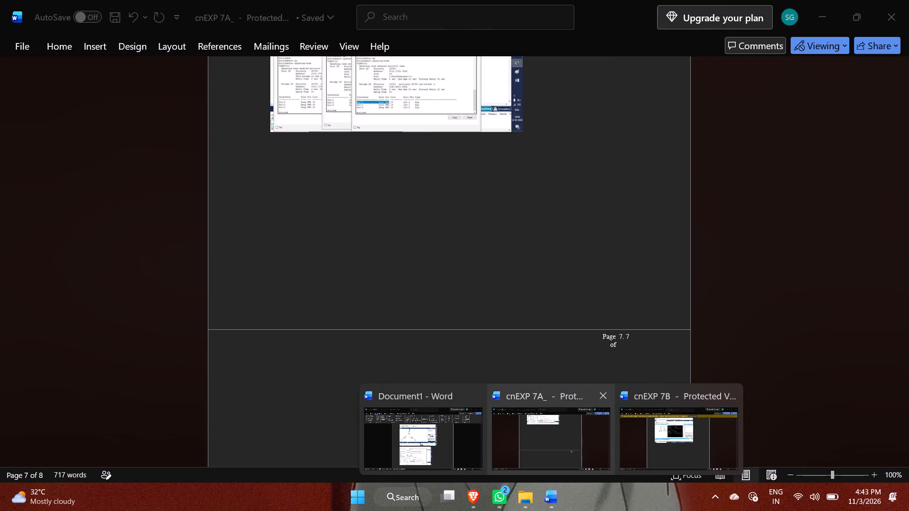
{"action": "left_click", "coordinate": [434, 442]}
{"action": "key", "text": "Return"}
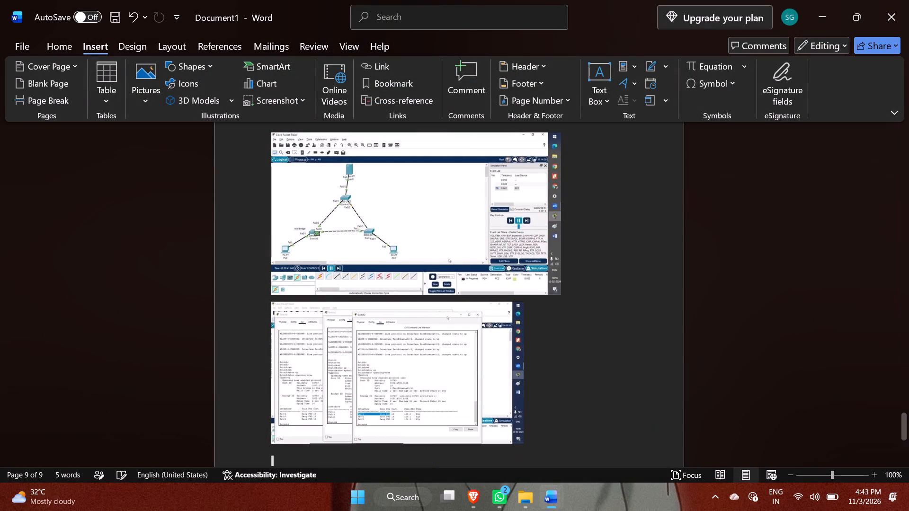
{"action": "type", "text": "7b:"}
{"action": "key", "text": "Return"}
{"action": "key", "text": "ctrl+v"}
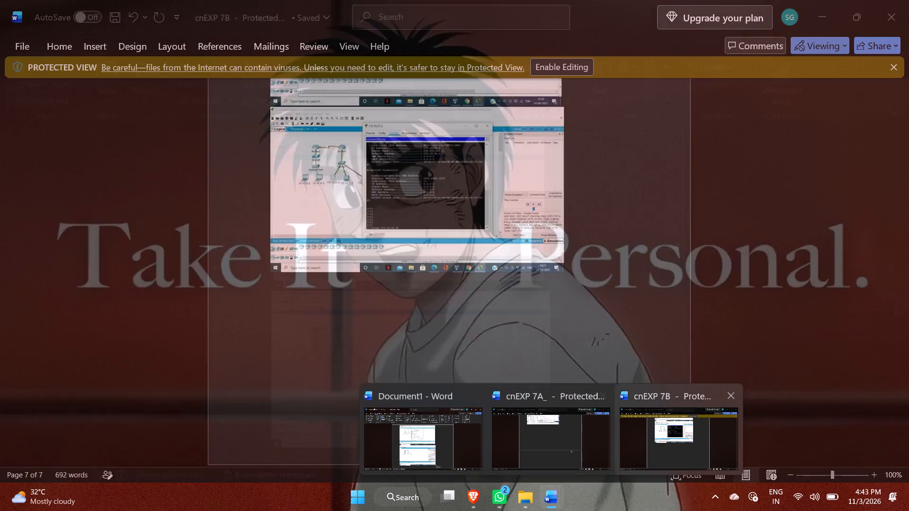
Copy the screenshots on the last page of cnEXP 7B and close the cnEXP 7A document.
{"action": "left_click", "coordinate": [671, 430]}
{"action": "left_click", "coordinate": [441, 182]}
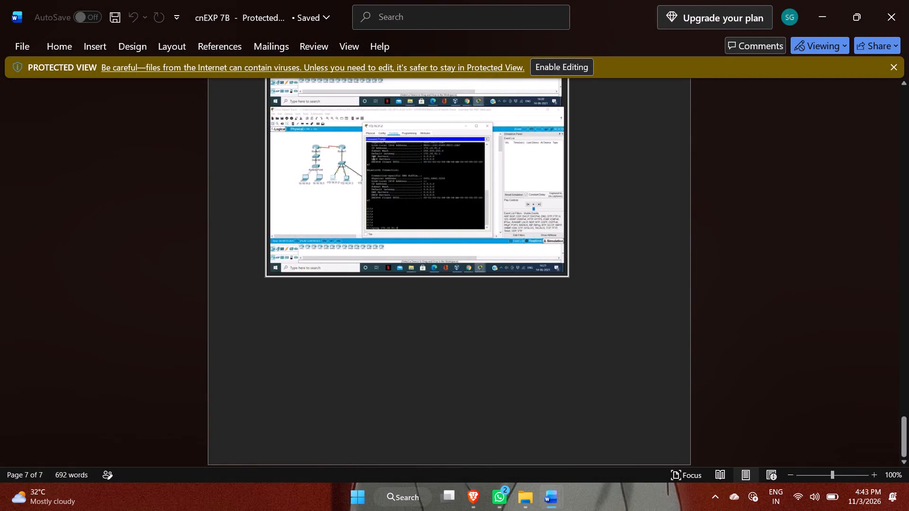
{"action": "key", "text": "ctrl+c"}
{"action": "left_click", "coordinate": [441, 182], "text": "ctrl"}
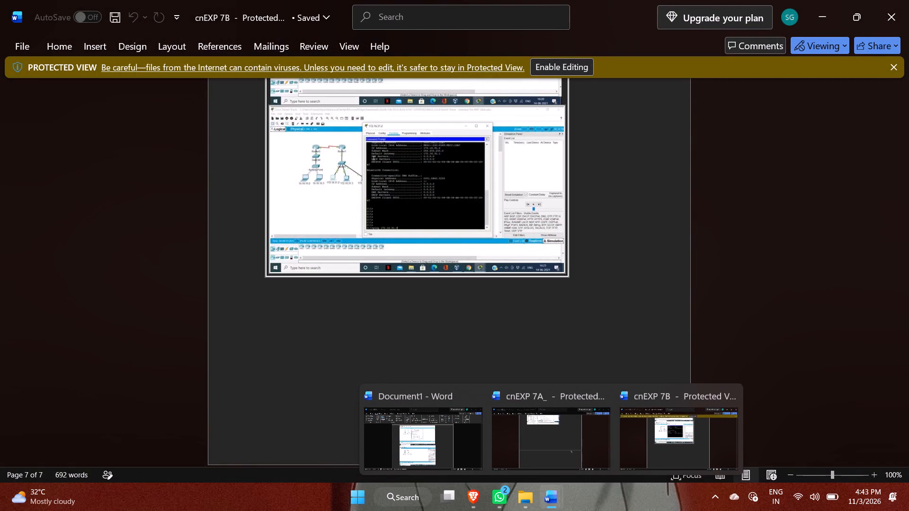
{"action": "left_click", "coordinate": [602, 400]}
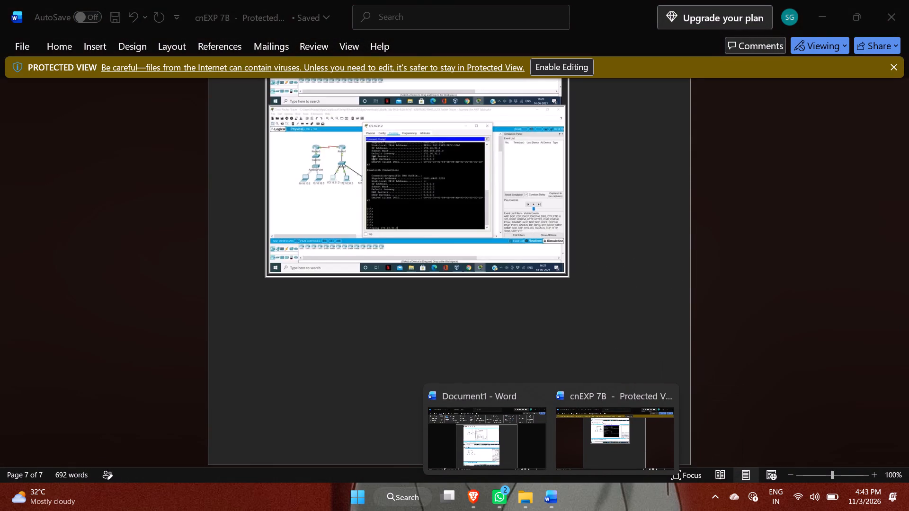
{"action": "left_click", "coordinate": [650, 415]}
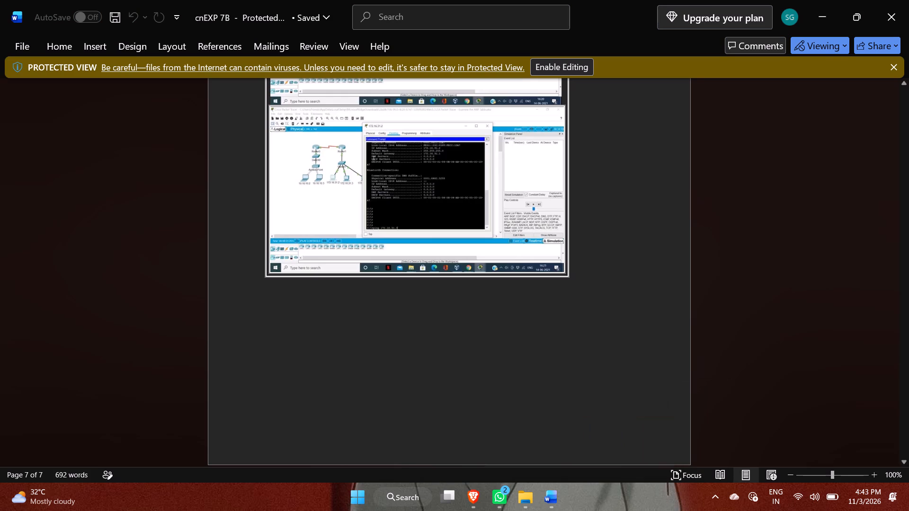
Copy the last-page screenshots again, close cnEXP 7B, and start a new line after the pasted 7b screenshots in Document1.
{"action": "left_click", "coordinate": [476, 234]}
{"action": "key", "text": "ctrl+c"}
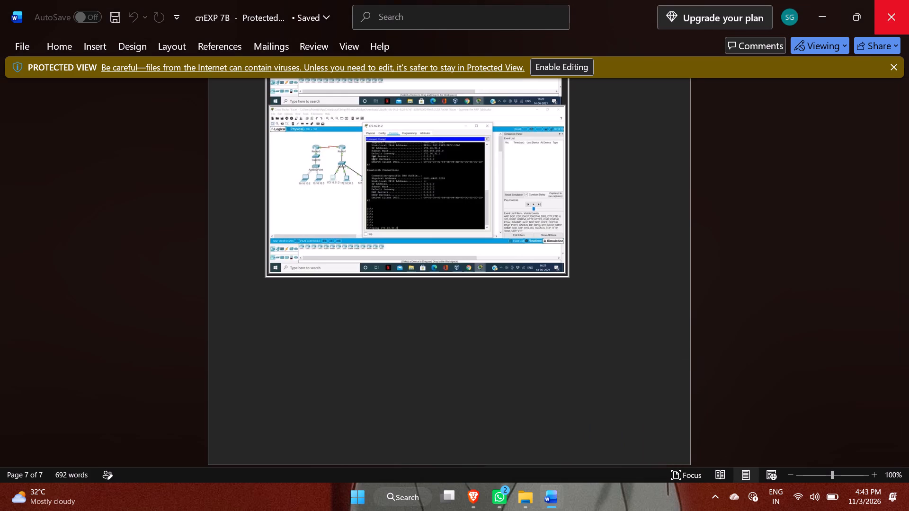
{"action": "left_click", "coordinate": [908, 0]}
{"action": "key", "text": "Return"}
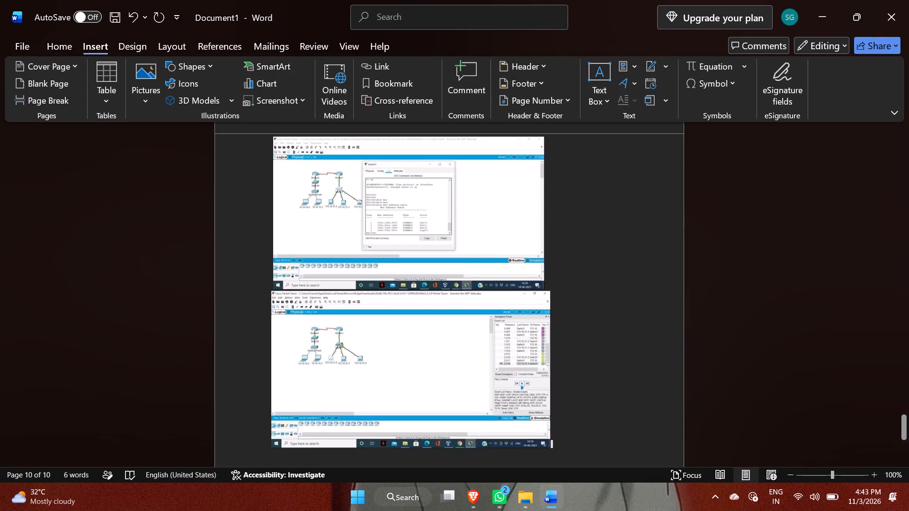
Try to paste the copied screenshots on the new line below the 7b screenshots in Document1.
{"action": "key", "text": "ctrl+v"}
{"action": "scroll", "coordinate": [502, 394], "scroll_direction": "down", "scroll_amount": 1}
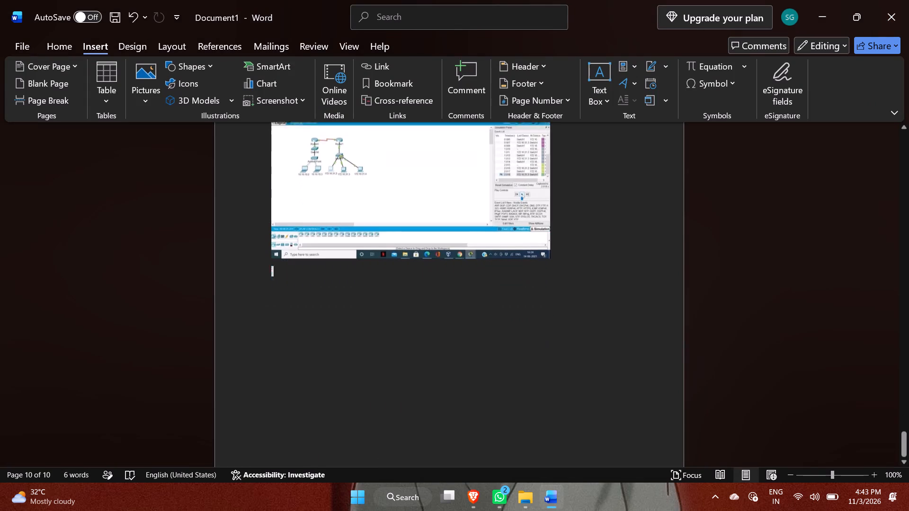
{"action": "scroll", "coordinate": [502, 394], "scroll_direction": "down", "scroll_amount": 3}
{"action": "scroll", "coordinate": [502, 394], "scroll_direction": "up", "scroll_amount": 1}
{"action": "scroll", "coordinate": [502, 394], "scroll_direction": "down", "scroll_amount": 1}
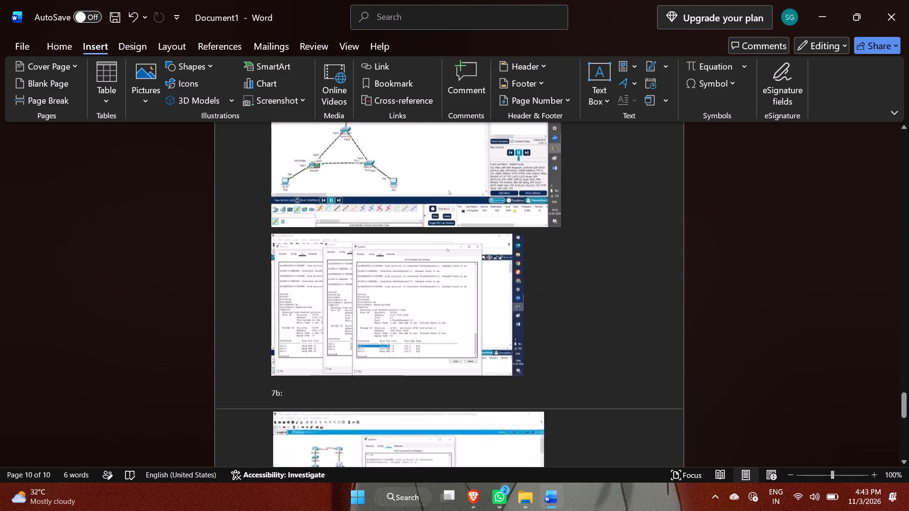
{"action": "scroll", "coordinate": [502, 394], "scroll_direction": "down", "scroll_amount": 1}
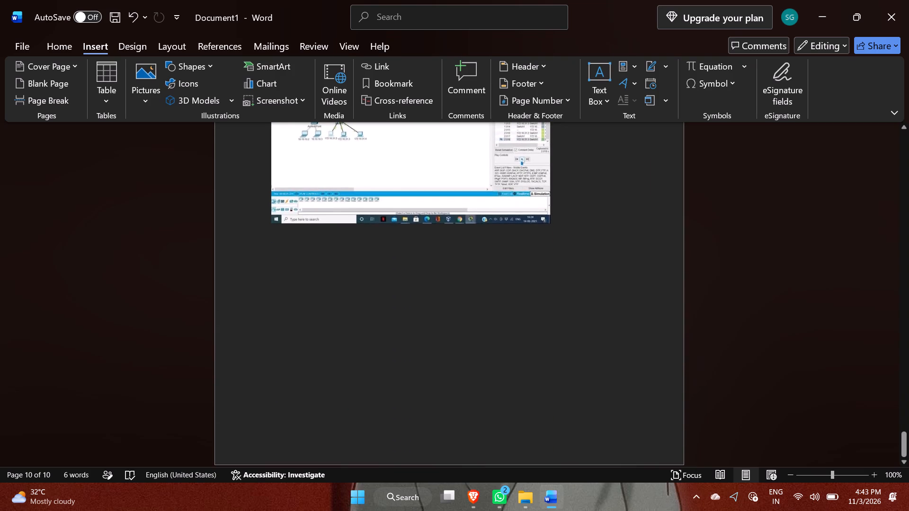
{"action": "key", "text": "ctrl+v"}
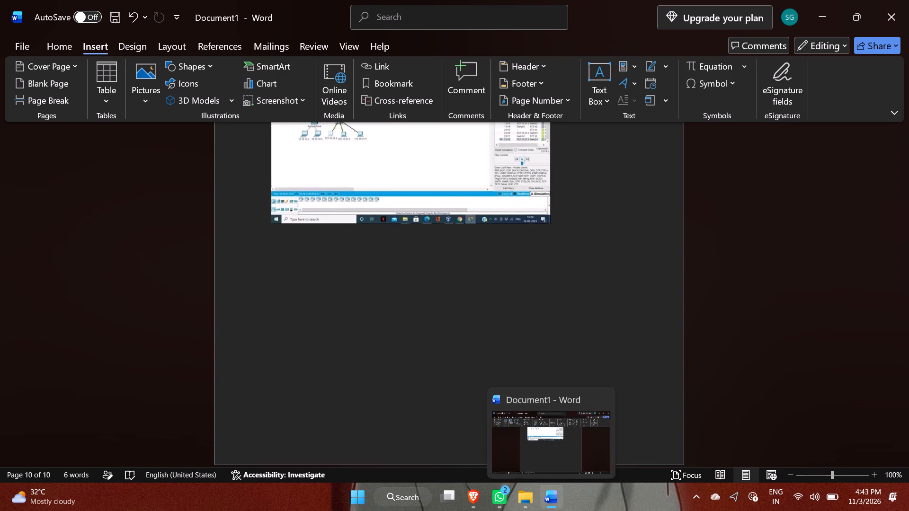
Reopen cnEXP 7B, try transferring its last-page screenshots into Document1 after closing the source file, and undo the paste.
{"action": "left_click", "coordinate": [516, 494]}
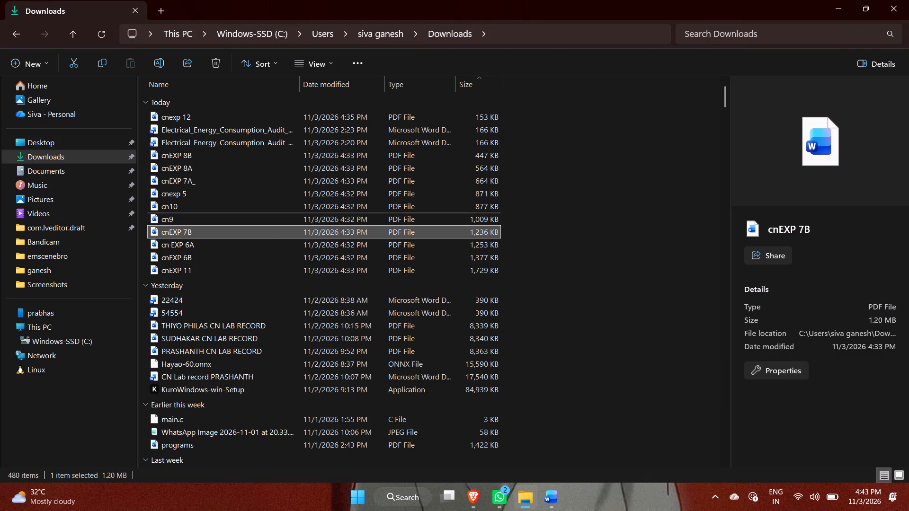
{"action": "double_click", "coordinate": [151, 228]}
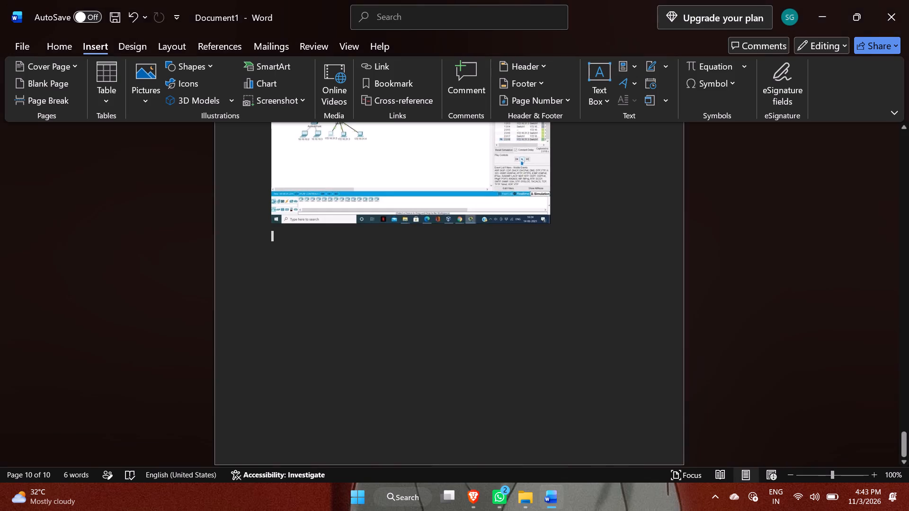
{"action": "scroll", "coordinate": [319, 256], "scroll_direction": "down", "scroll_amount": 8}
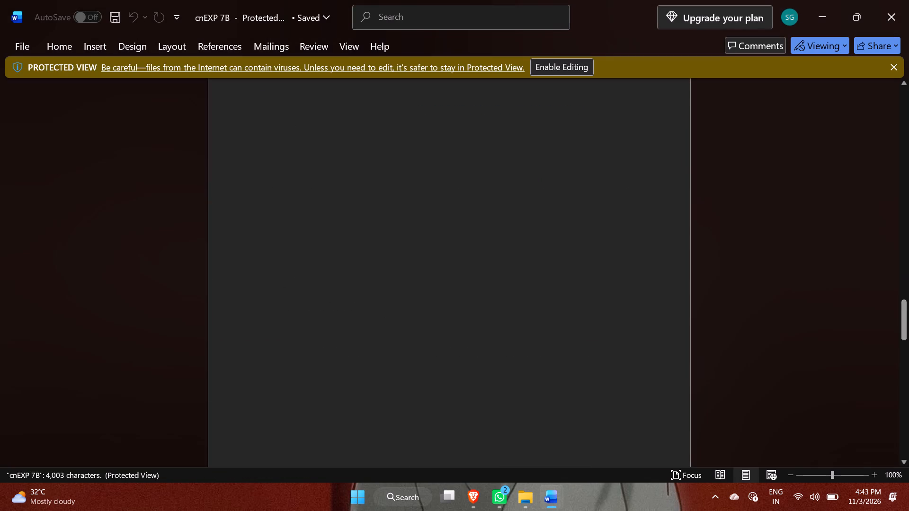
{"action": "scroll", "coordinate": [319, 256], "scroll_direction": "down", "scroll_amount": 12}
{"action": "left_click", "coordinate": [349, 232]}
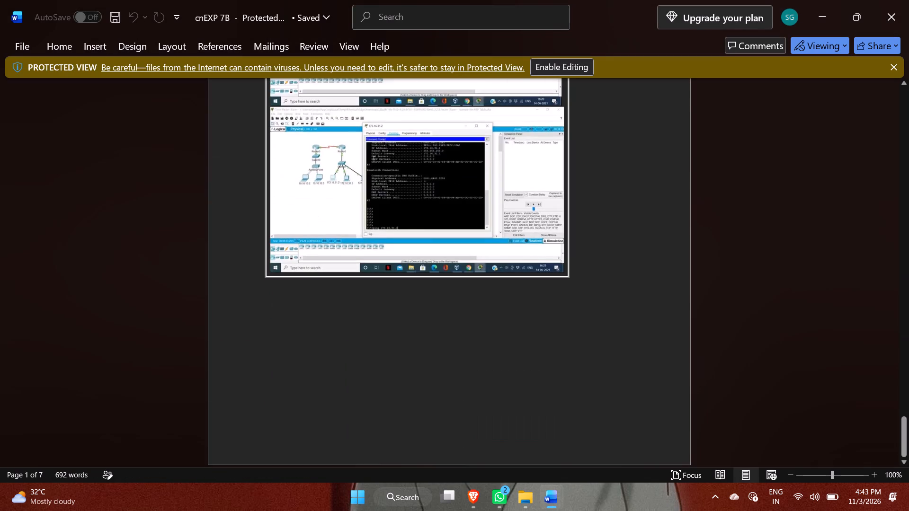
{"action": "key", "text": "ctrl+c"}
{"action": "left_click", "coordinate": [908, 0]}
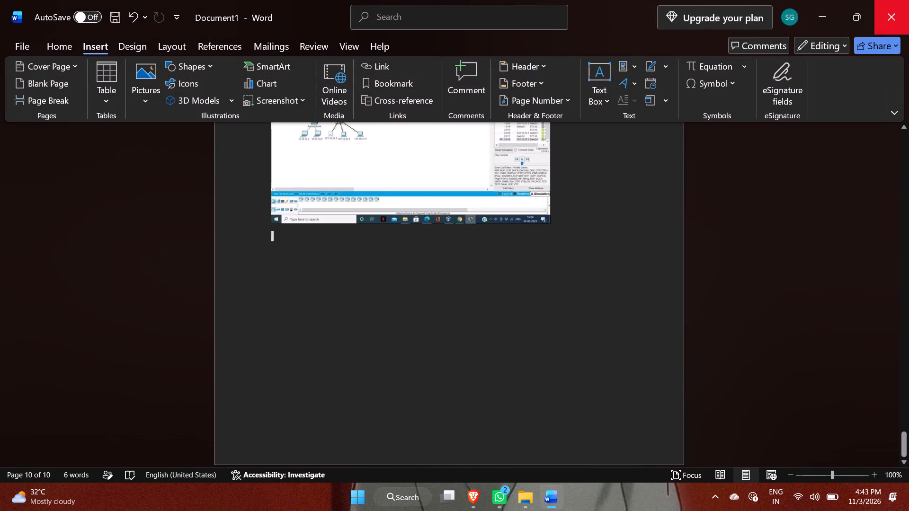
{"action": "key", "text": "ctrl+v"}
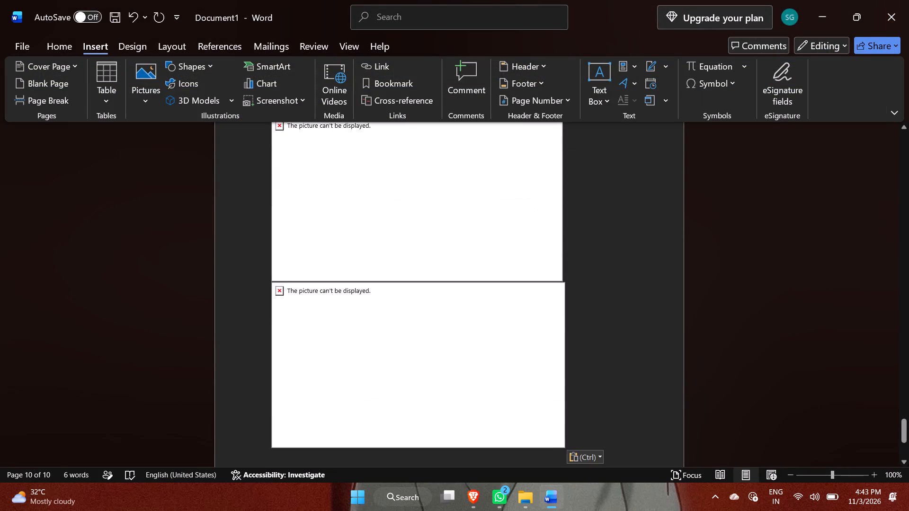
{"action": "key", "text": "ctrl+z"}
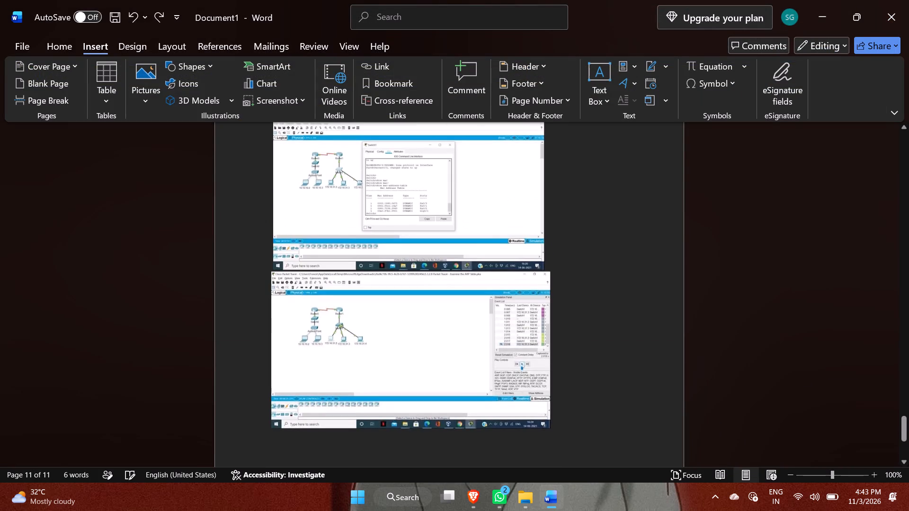
Reopen cnEXP 7B from the Downloads folder and enable editing for it.
{"action": "left_click", "coordinate": [523, 486]}
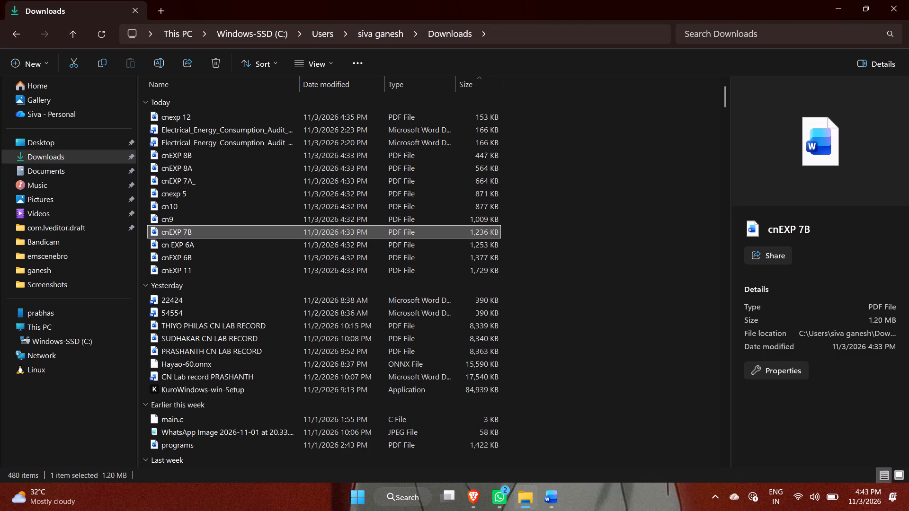
{"action": "double_click", "coordinate": [258, 231]}
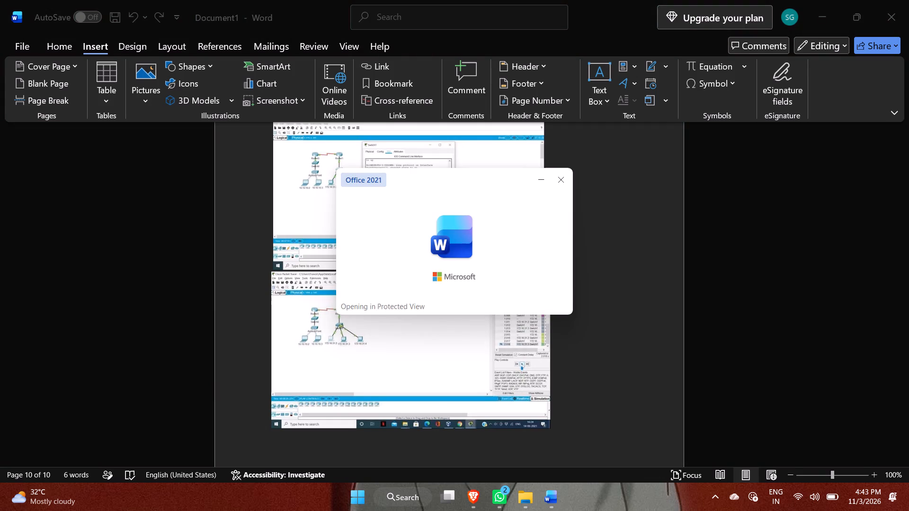
{"action": "left_click", "coordinate": [550, 70]}
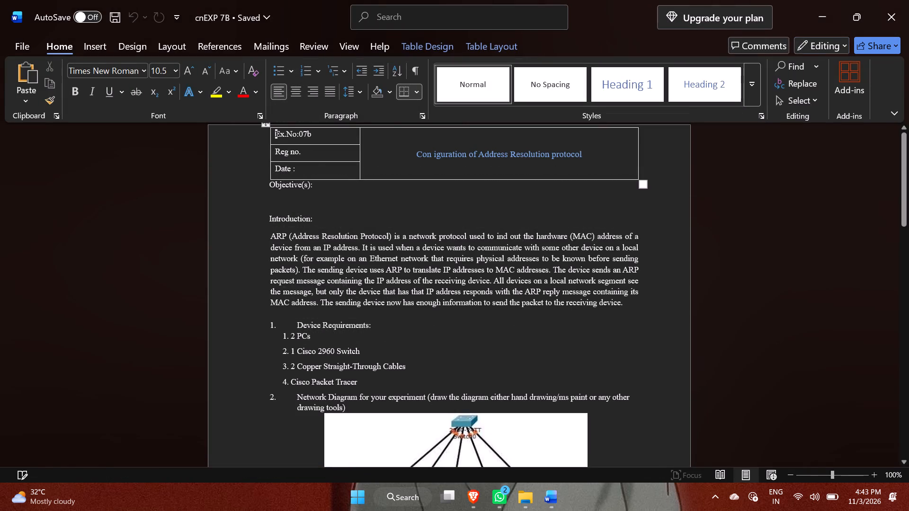
Copy the last-page screenshots from cnEXP 7B and paste them below the existing 7b screenshots in Document1.
{"action": "scroll", "coordinate": [501, 174], "scroll_direction": "down", "scroll_amount": 20}
{"action": "scroll", "coordinate": [501, 174], "scroll_direction": "down", "scroll_amount": 20}
{"action": "left_click", "coordinate": [470, 178]}
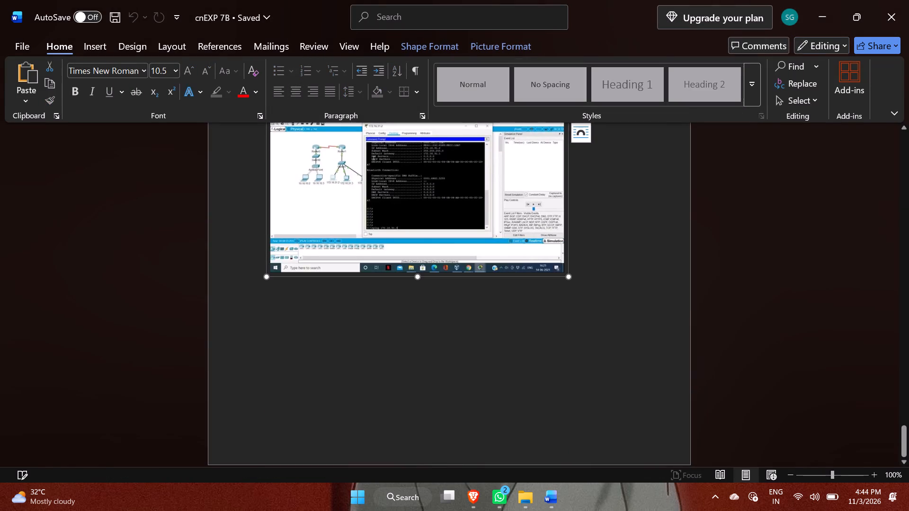
{"action": "key", "text": "ctrl+c"}
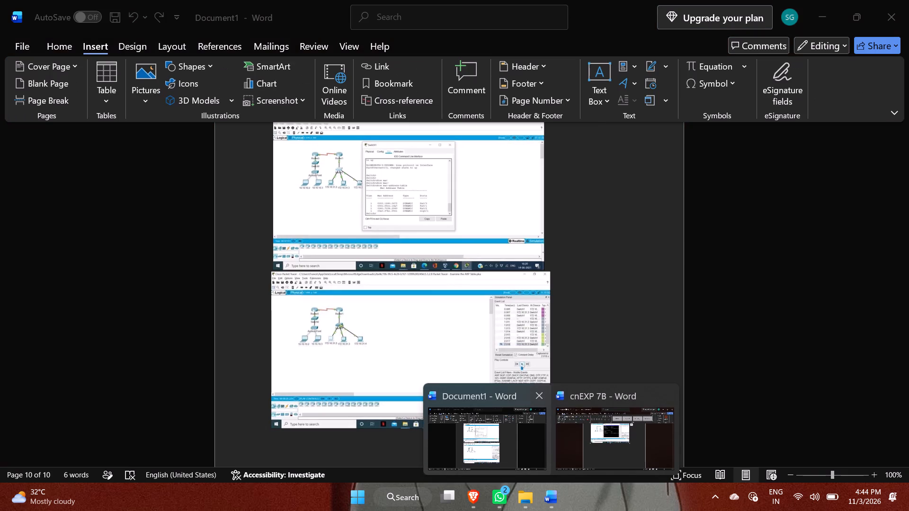
{"action": "left_click", "coordinate": [531, 453]}
{"action": "key", "text": "ctrl+v"}
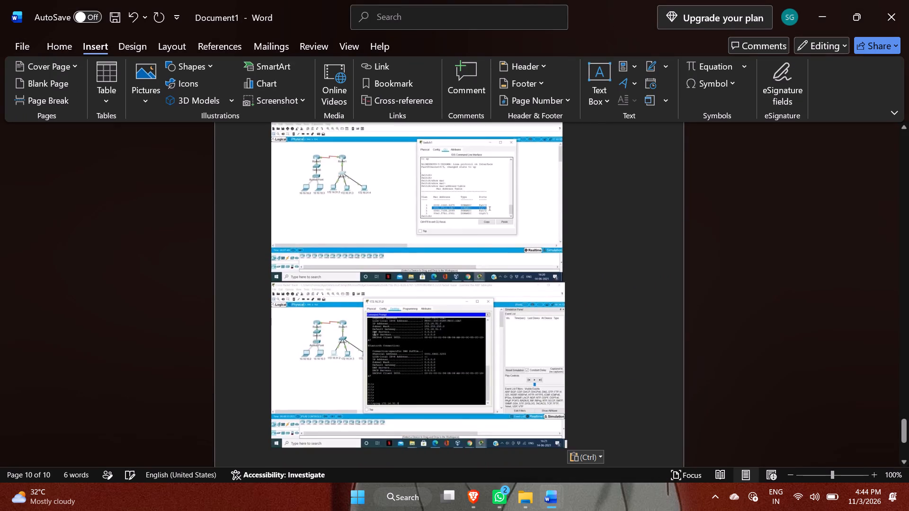
Open the cnEXP 8A file from the Downloads folder.
{"action": "left_click", "coordinate": [519, 502]}
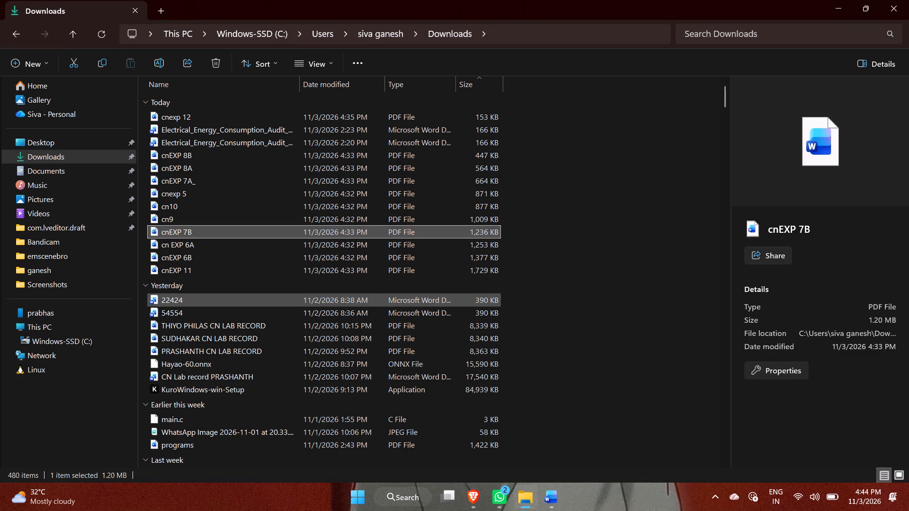
{"action": "double_click", "coordinate": [231, 167]}
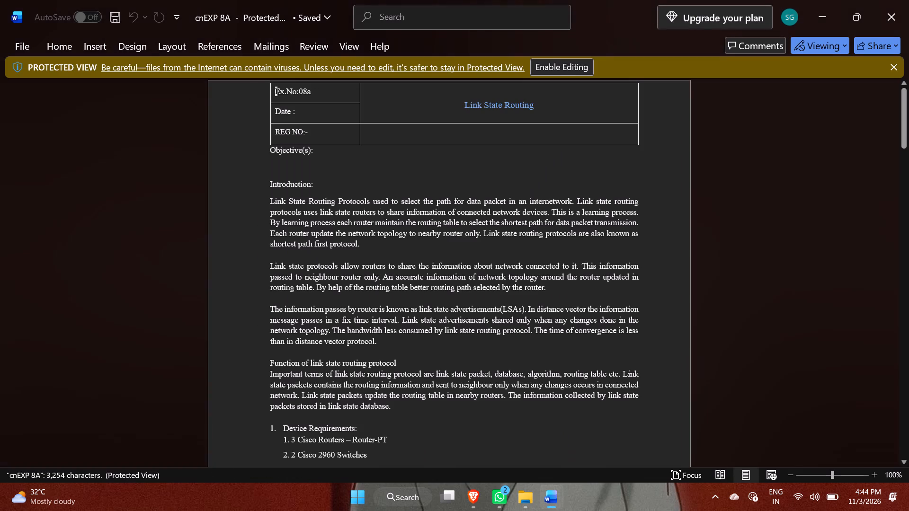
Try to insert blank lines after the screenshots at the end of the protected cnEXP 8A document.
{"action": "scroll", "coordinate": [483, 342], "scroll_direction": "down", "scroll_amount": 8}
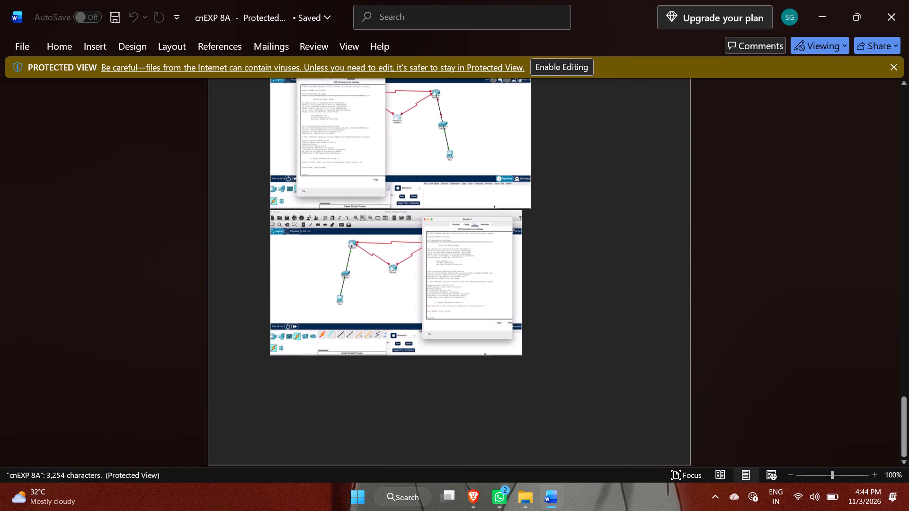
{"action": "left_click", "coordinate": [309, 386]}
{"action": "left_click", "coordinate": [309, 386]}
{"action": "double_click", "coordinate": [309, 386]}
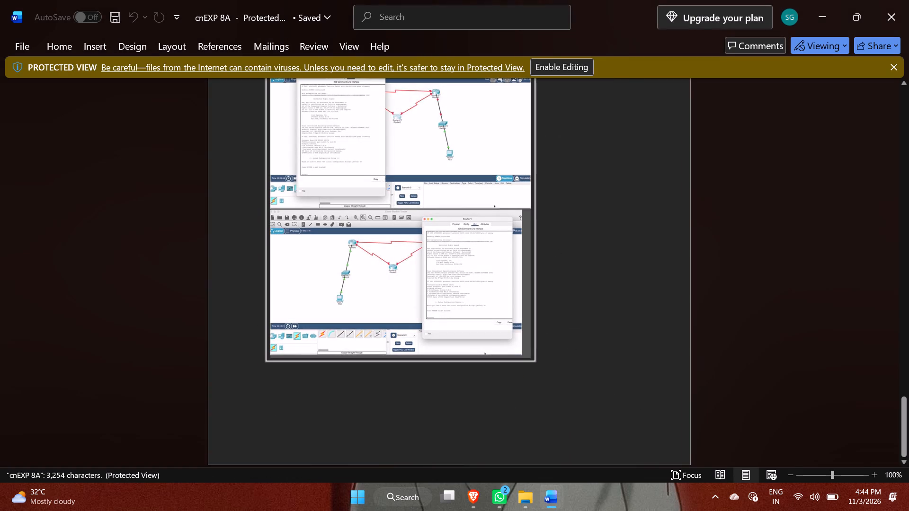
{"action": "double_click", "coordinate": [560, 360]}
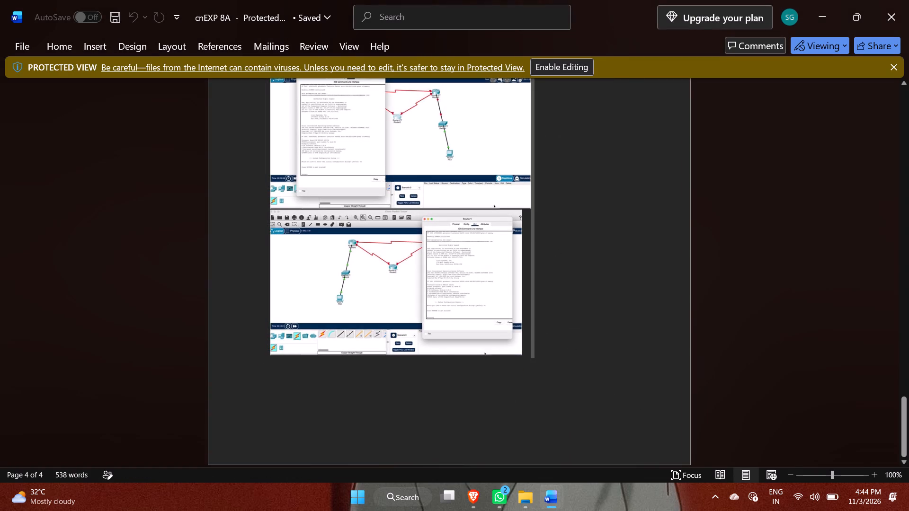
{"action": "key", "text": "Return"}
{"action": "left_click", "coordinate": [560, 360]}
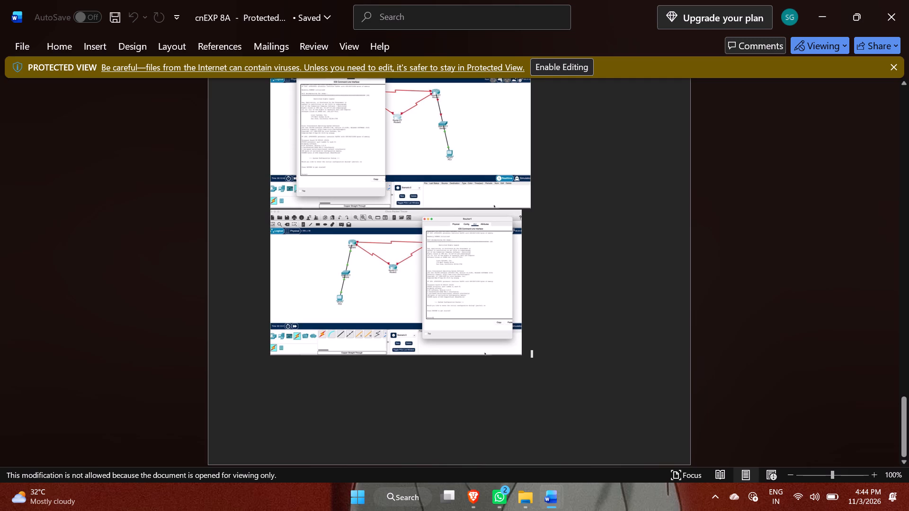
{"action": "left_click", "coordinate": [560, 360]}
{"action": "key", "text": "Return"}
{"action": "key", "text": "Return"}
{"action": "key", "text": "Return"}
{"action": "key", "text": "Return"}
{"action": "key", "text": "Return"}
Copy the block of output screenshots below the rubrics table in cnEXP 8A.
{"action": "scroll", "coordinate": [560, 360], "scroll_direction": "down", "scroll_amount": 3}
{"action": "scroll", "coordinate": [578, 202], "scroll_direction": "up", "scroll_amount": 1}
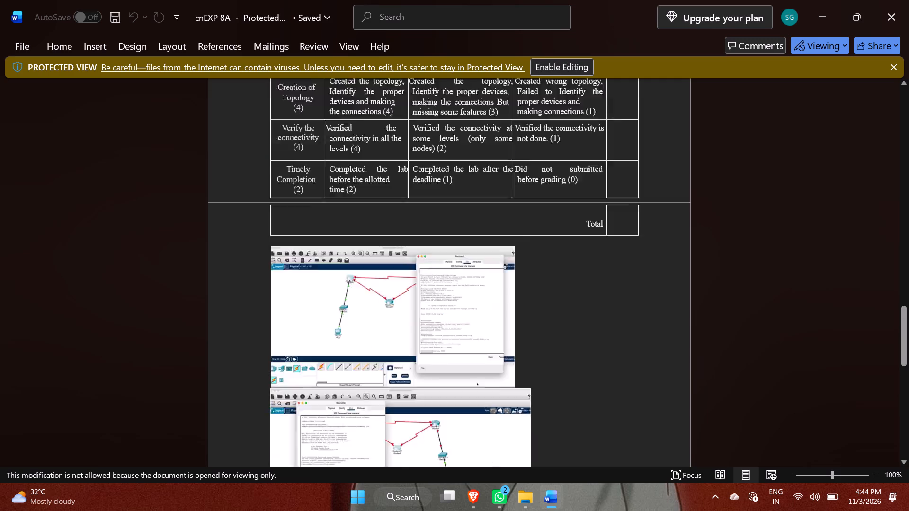
{"action": "scroll", "coordinate": [578, 202], "scroll_direction": "up", "scroll_amount": 1}
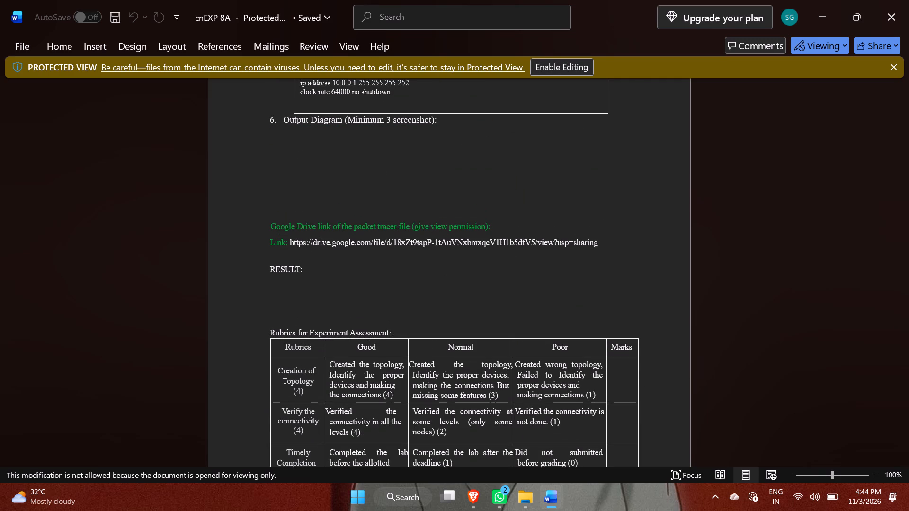
{"action": "scroll", "coordinate": [601, 211], "scroll_direction": "down", "scroll_amount": 2}
{"action": "scroll", "coordinate": [601, 211], "scroll_direction": "up", "scroll_amount": 1}
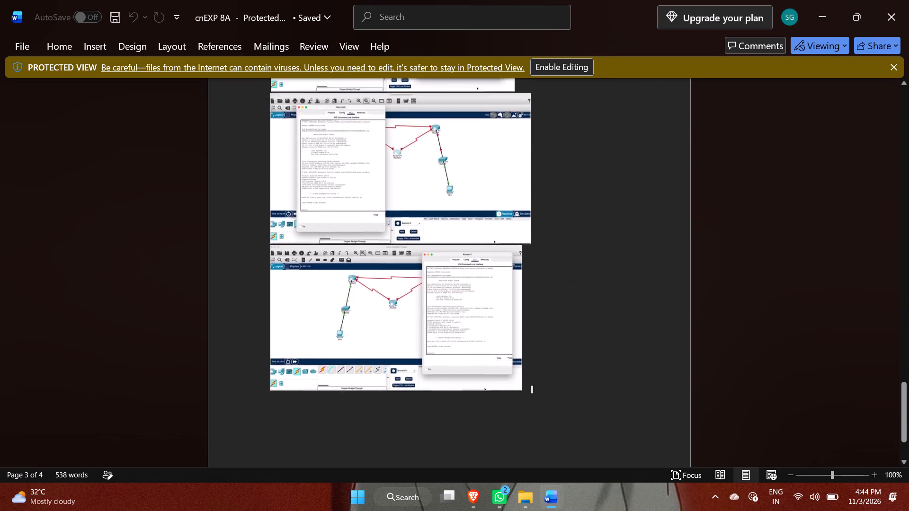
{"action": "scroll", "coordinate": [601, 211], "scroll_direction": "up", "scroll_amount": 1}
{"action": "left_click", "coordinate": [480, 265]}
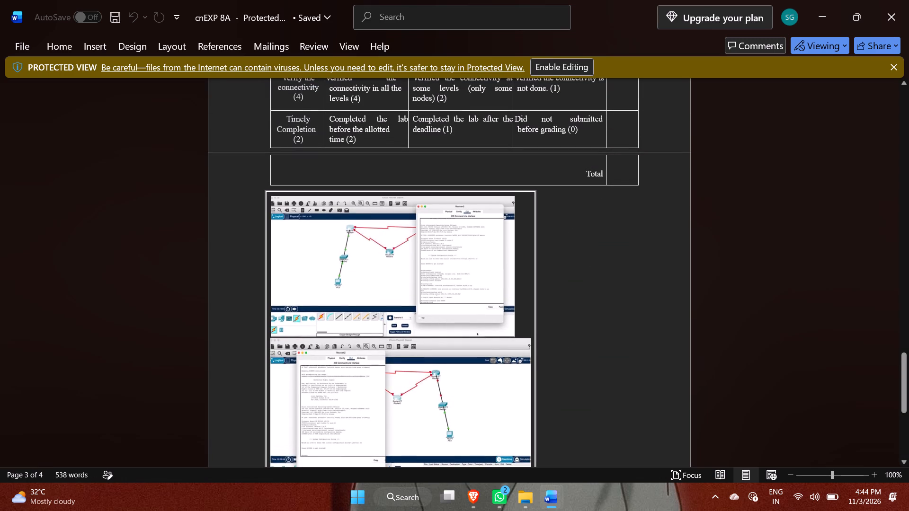
{"action": "key", "text": "ctrl+c"}
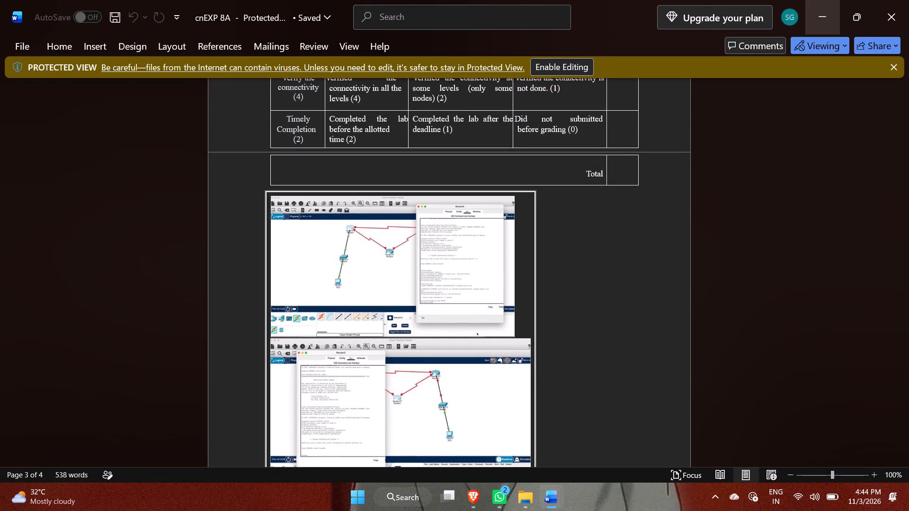
Add the heading "8a:" below the 7b screenshots in Document1 and paste the copied screenshots under it.
{"action": "left_click", "coordinate": [833, 1]}
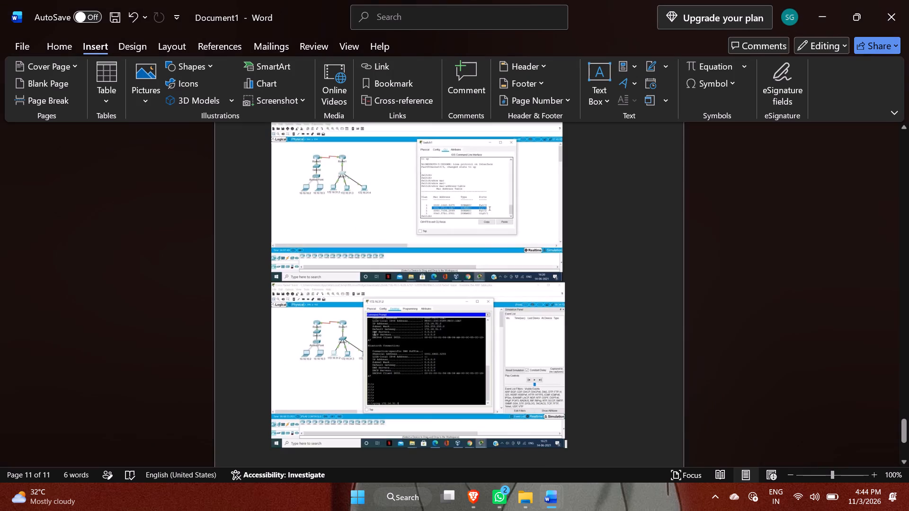
{"action": "key", "text": "Return"}
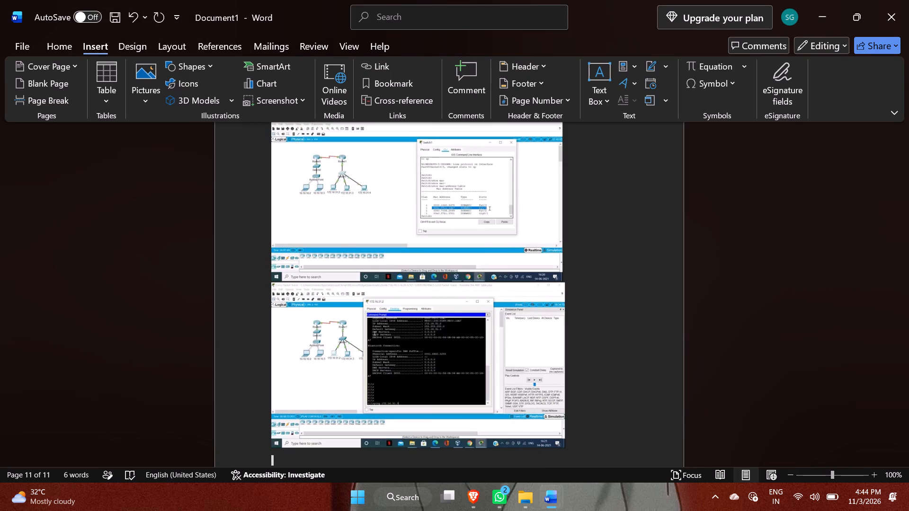
{"action": "key", "text": "9"}
{"action": "key", "text": "BackSpace"}
{"action": "type", "text": "8a:"}
{"action": "key", "text": "Return"}
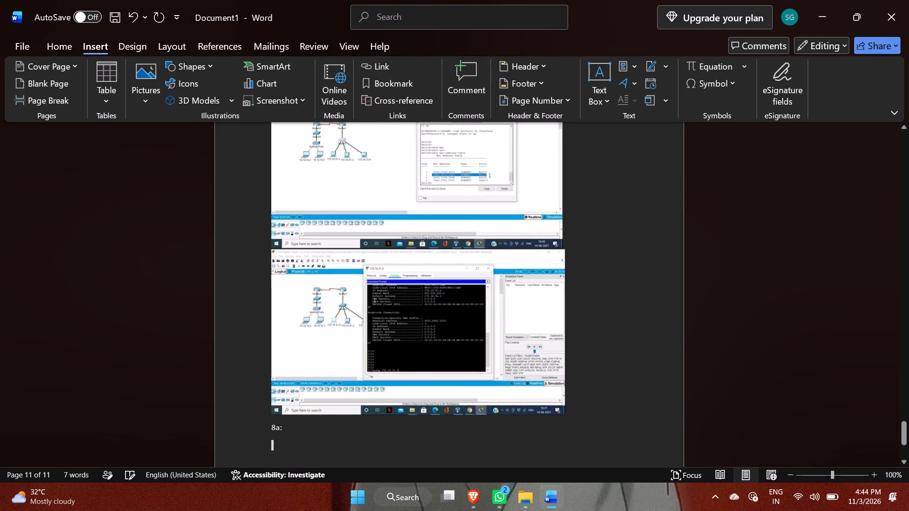
{"action": "key", "text": "ctrl+v"}
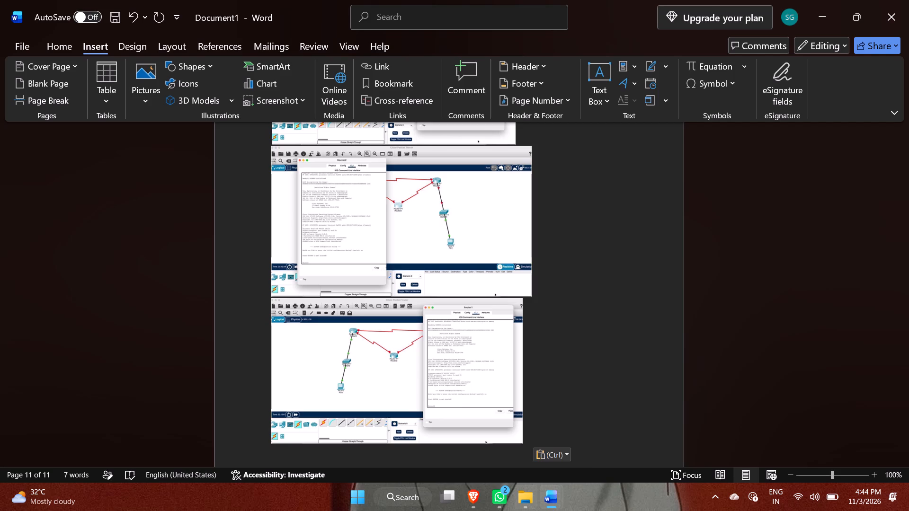
Open the cnEXP 8B file from the Downloads folder.
{"action": "left_click", "coordinate": [525, 498]}
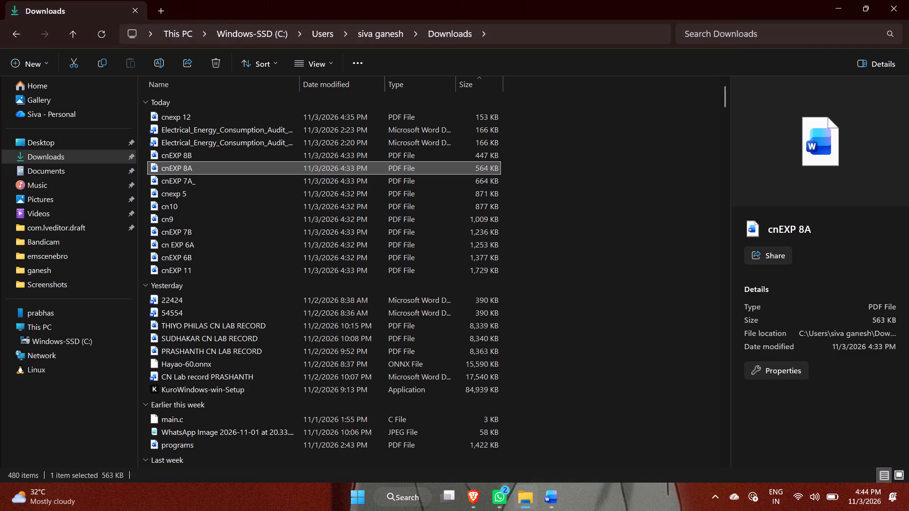
{"action": "double_click", "coordinate": [208, 156]}
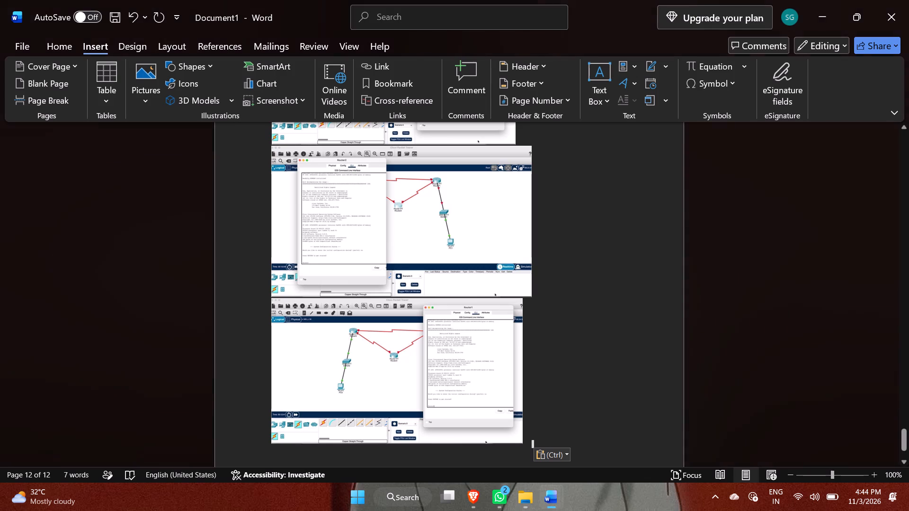
Copy the block of topology screenshots on the last page of cnEXP 8B.
{"action": "scroll", "coordinate": [483, 261], "scroll_direction": "down", "scroll_amount": 10}
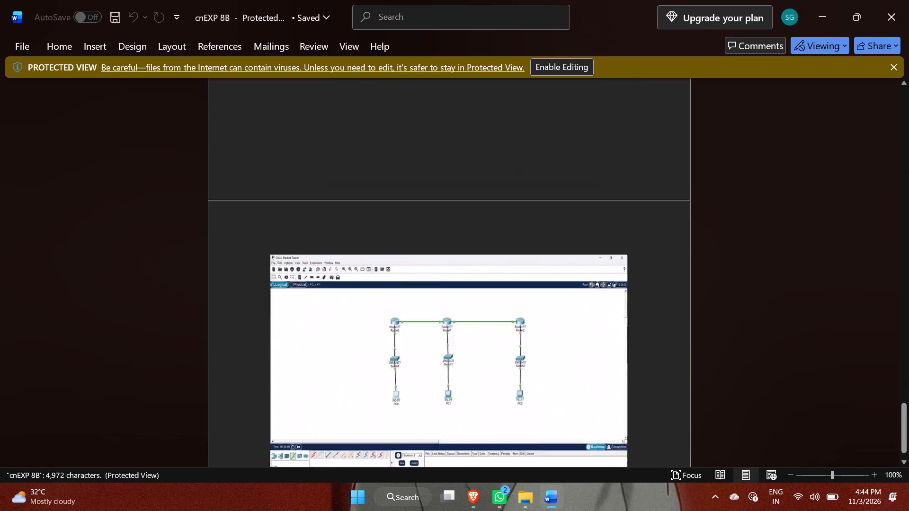
{"action": "scroll", "coordinate": [483, 261], "scroll_direction": "down", "scroll_amount": 6}
{"action": "scroll", "coordinate": [483, 261], "scroll_direction": "up", "scroll_amount": 2}
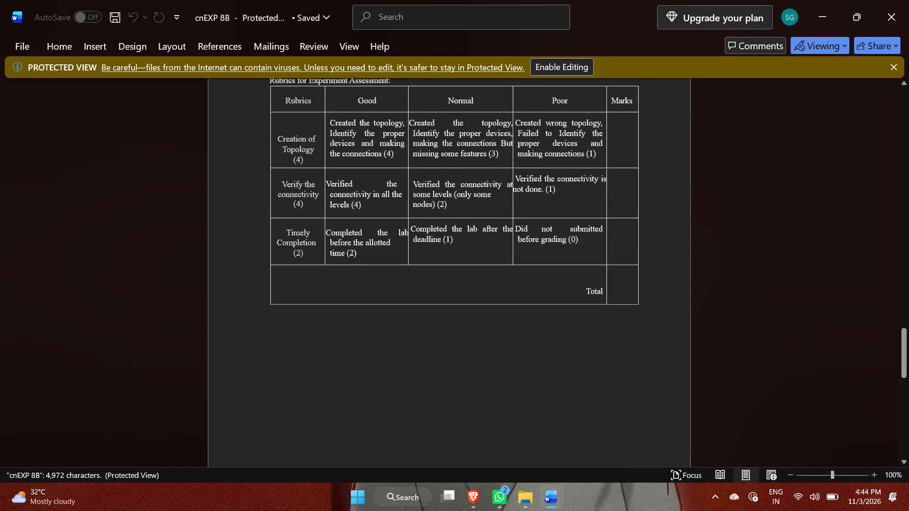
{"action": "scroll", "coordinate": [483, 261], "scroll_direction": "down", "scroll_amount": 2}
{"action": "left_click", "coordinate": [461, 270]}
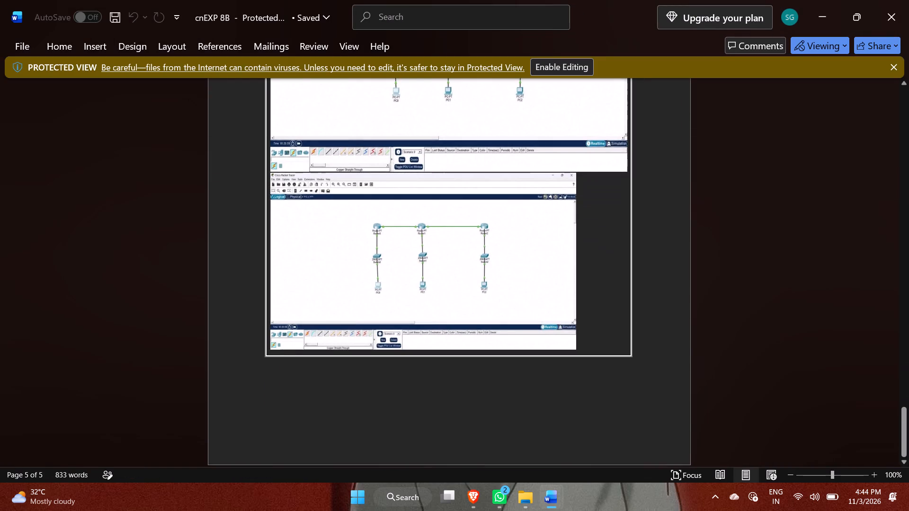
{"action": "key", "text": "ctrl+c"}
Add the heading "8b:" below the 8a screenshots in Document1 and paste the copied topology screenshots under it.
{"action": "left_click", "coordinate": [814, 0]}
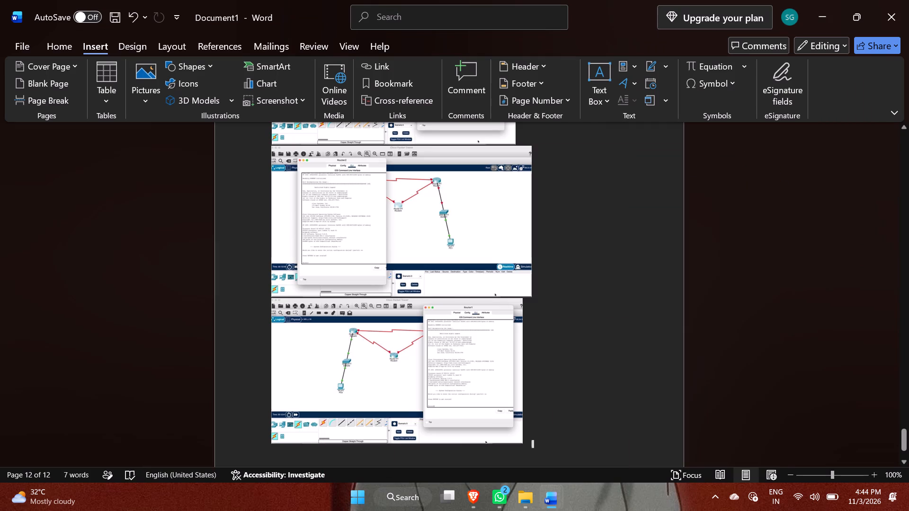
{"action": "key", "text": "Return"}
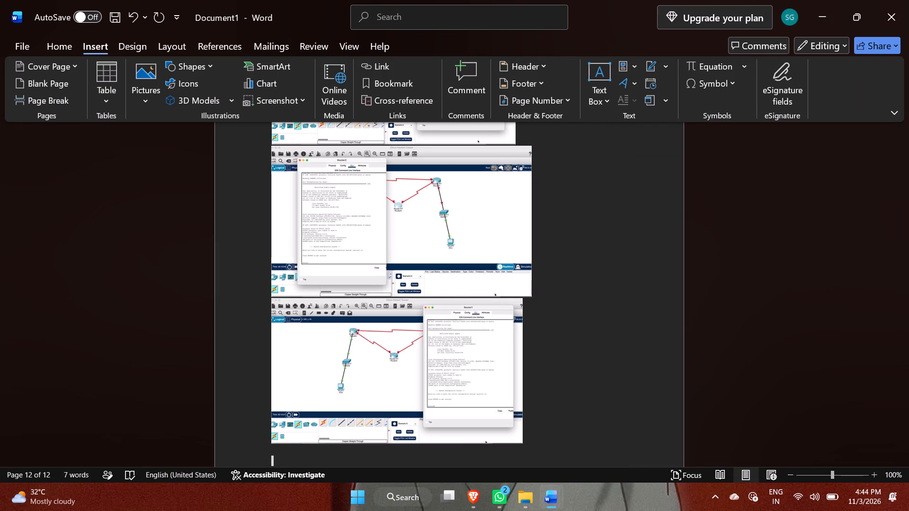
{"action": "type", "text": "8b:"}
{"action": "key", "text": "Return"}
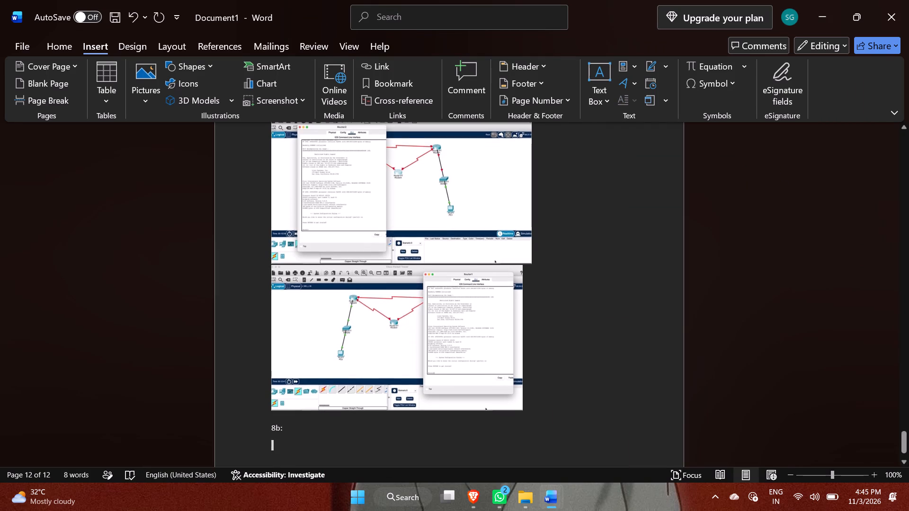
{"action": "key", "text": "ctrl+v"}
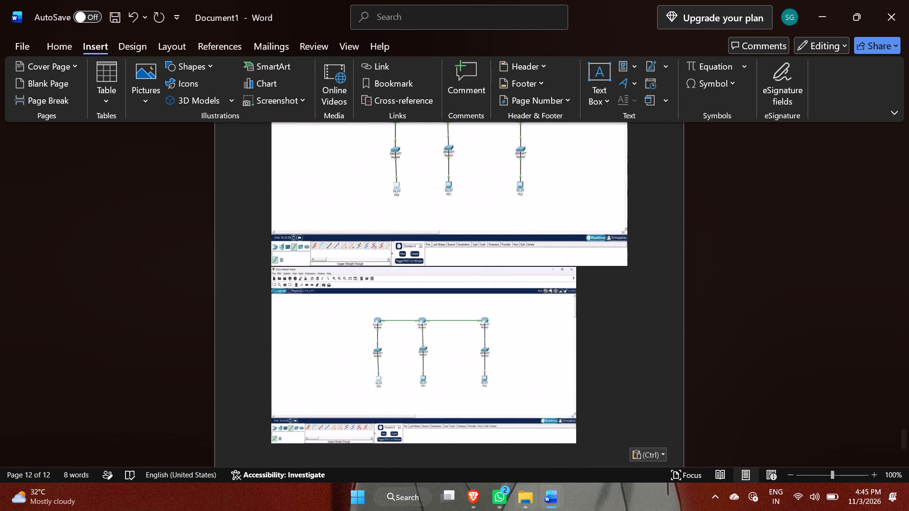
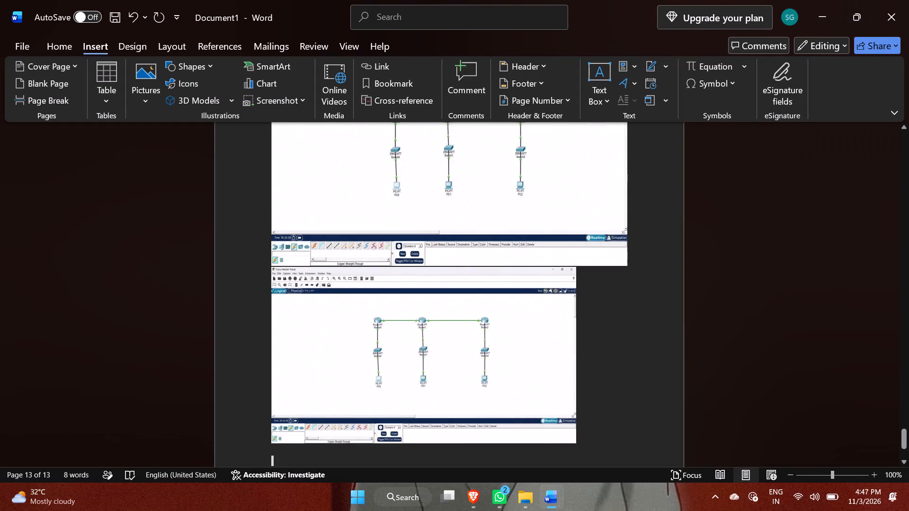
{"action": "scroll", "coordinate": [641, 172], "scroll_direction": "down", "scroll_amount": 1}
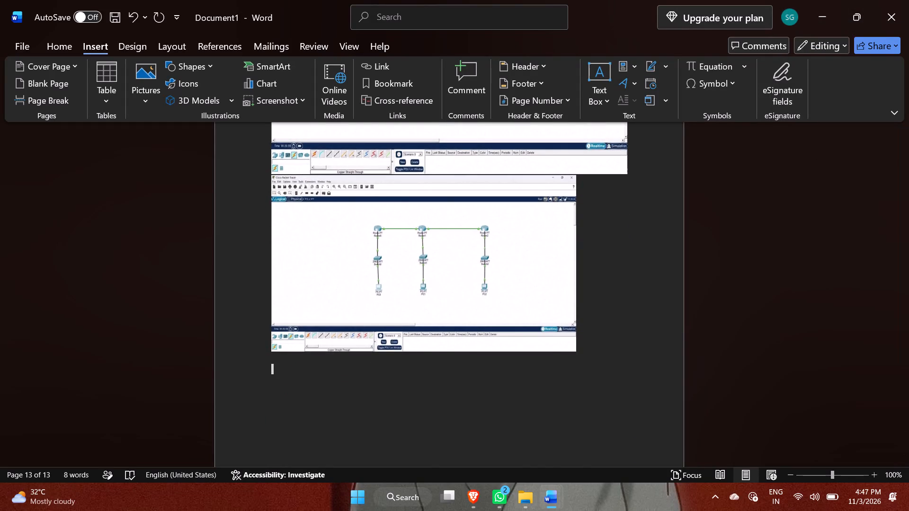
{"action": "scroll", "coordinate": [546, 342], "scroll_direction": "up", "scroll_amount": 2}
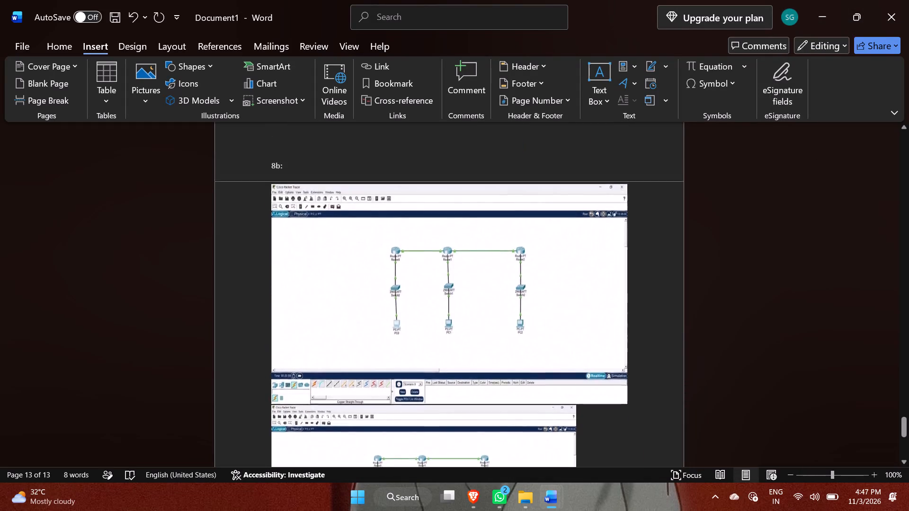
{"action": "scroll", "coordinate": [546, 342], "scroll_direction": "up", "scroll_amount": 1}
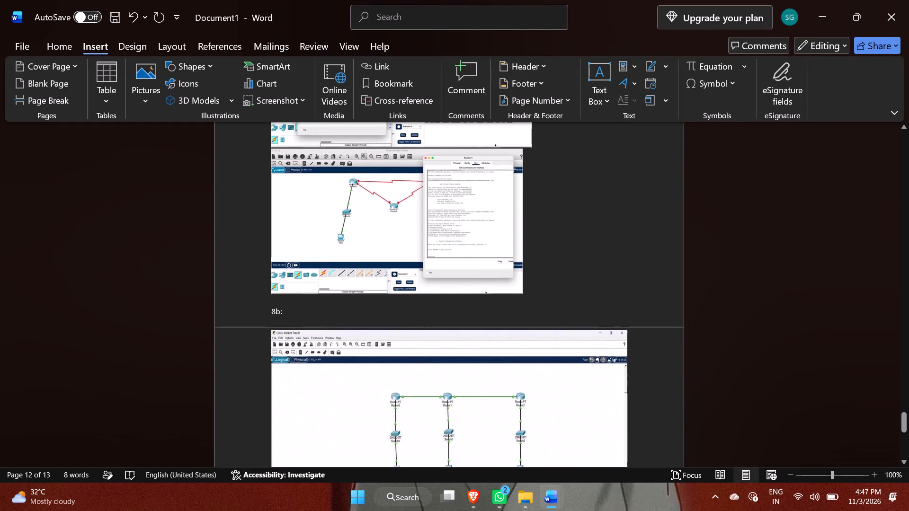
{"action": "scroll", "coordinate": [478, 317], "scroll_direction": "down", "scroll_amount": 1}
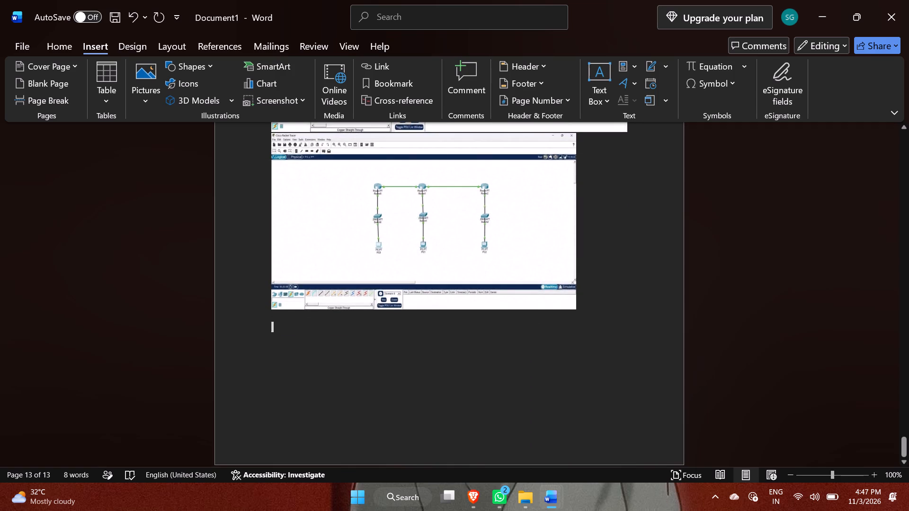
Open the cn9 file from the Downloads folder.
{"action": "left_click", "coordinate": [529, 497]}
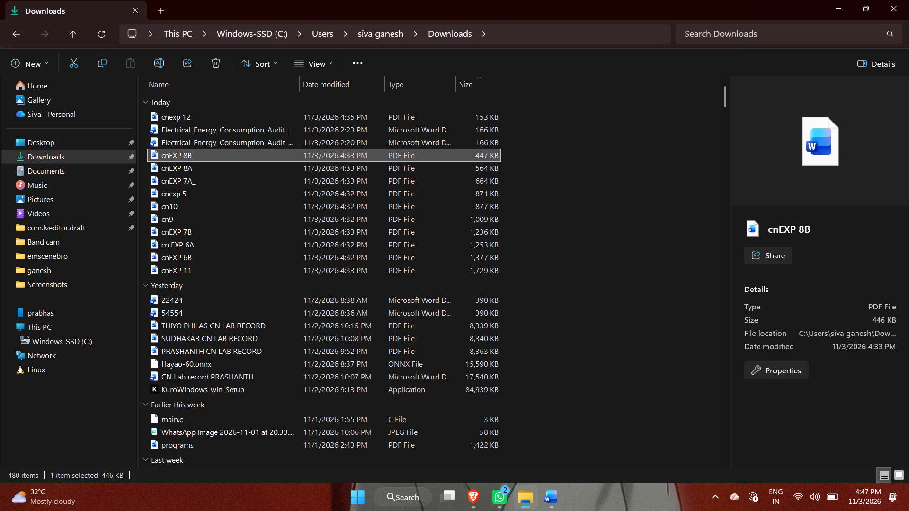
{"action": "double_click", "coordinate": [201, 219]}
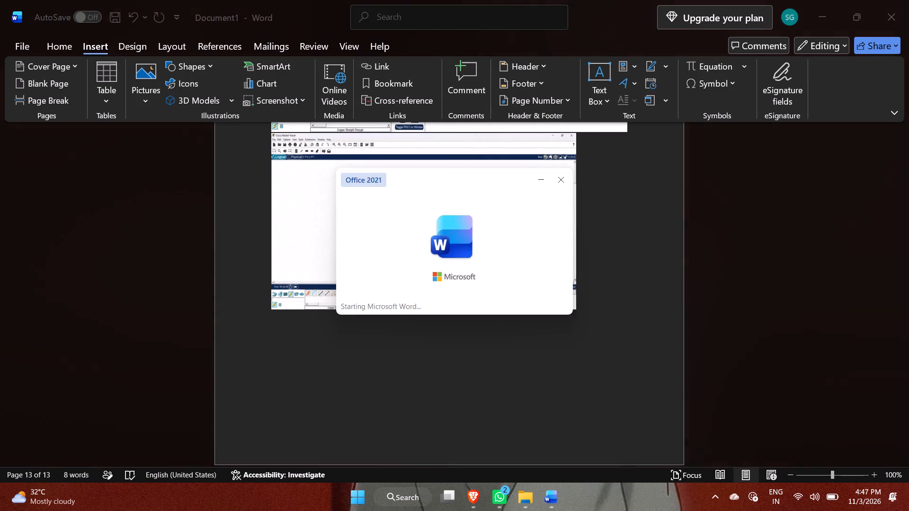
Copy the block of topology and Router0 configuration screenshots that follows the rubric table in cn9.
{"action": "scroll", "coordinate": [324, 282], "scroll_direction": "down", "scroll_amount": 10}
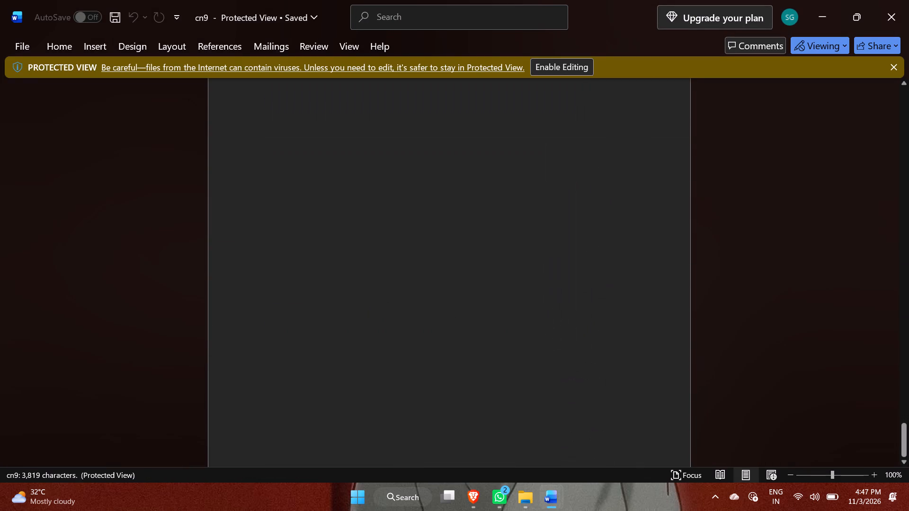
{"action": "scroll", "coordinate": [324, 282], "scroll_direction": "down", "scroll_amount": 2}
{"action": "scroll", "coordinate": [324, 282], "scroll_direction": "up", "scroll_amount": 2}
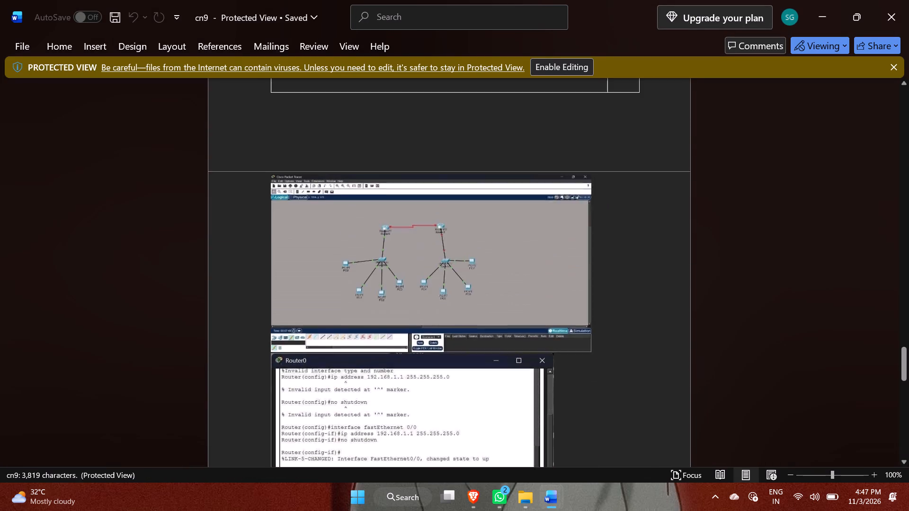
{"action": "scroll", "coordinate": [324, 282], "scroll_direction": "up", "scroll_amount": 1}
{"action": "left_click", "coordinate": [363, 327]}
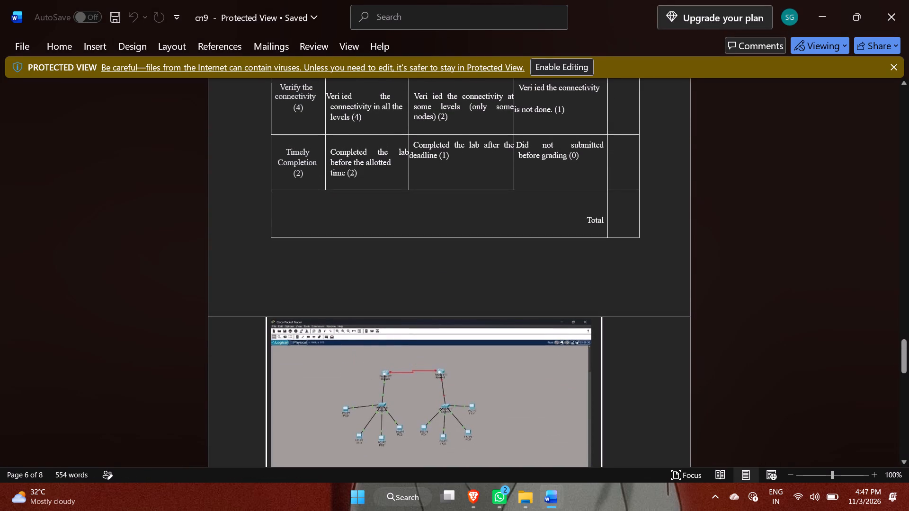
{"action": "key", "text": "ctrl+c"}
Add the heading "9:" below the 8b screenshots in Document1 and paste the copied topology and Router0 screenshots under it.
{"action": "left_click", "coordinate": [811, 0]}
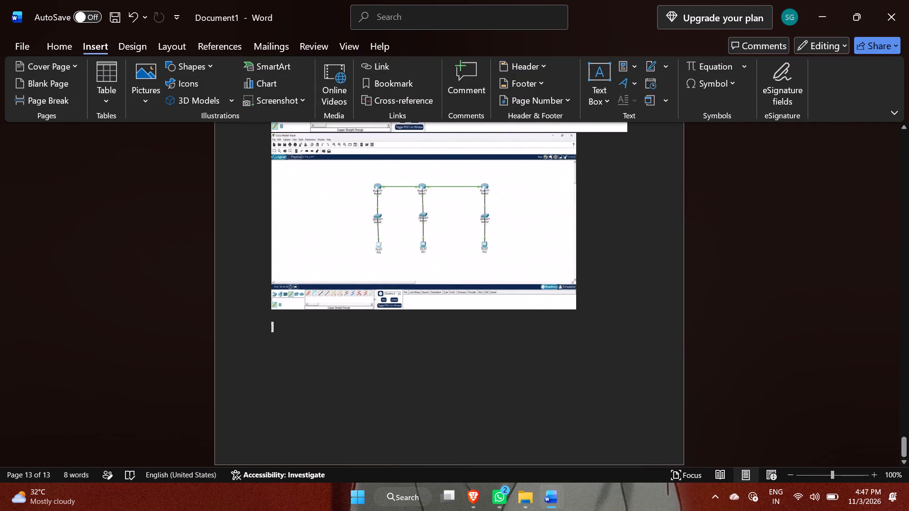
{"action": "key", "text": "9"}
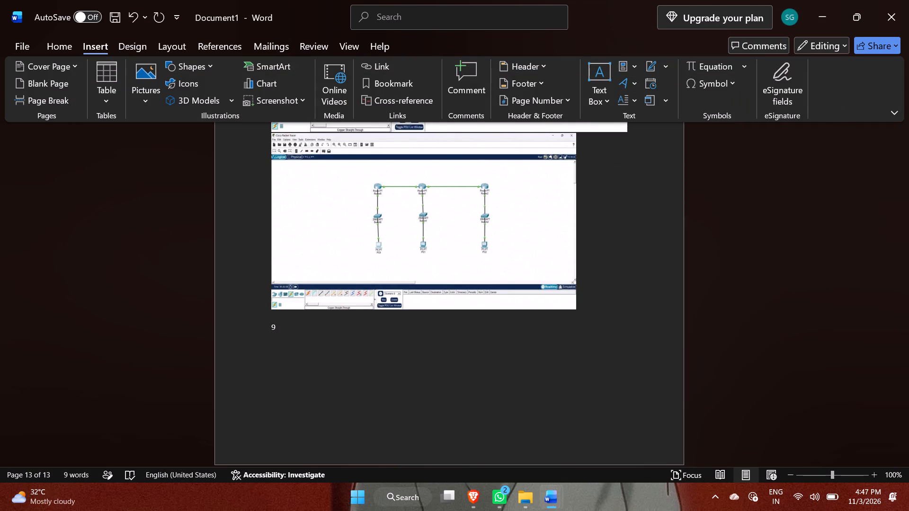
{"action": "key", "text": "shift+colon"}
{"action": "key", "text": "Return"}
{"action": "key", "text": "ctrl+v"}
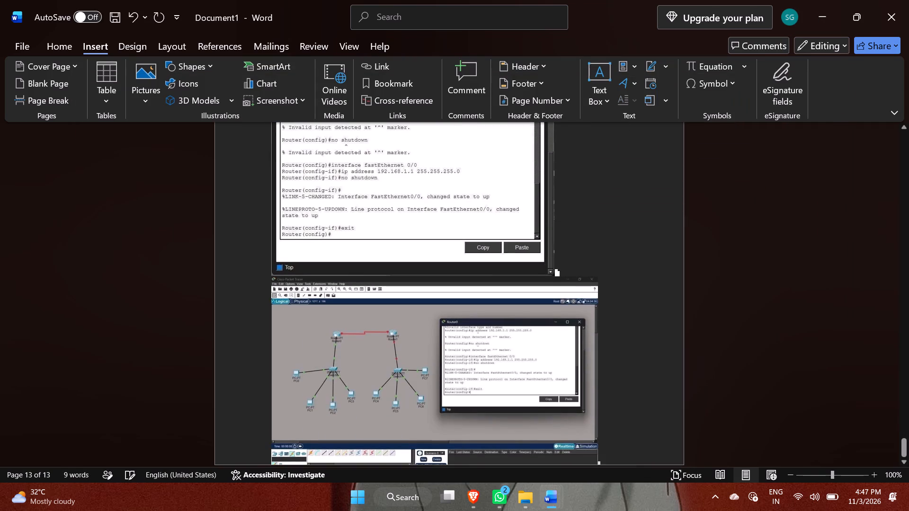
{"action": "scroll", "coordinate": [410, 361], "scroll_direction": "up", "scroll_amount": 1}
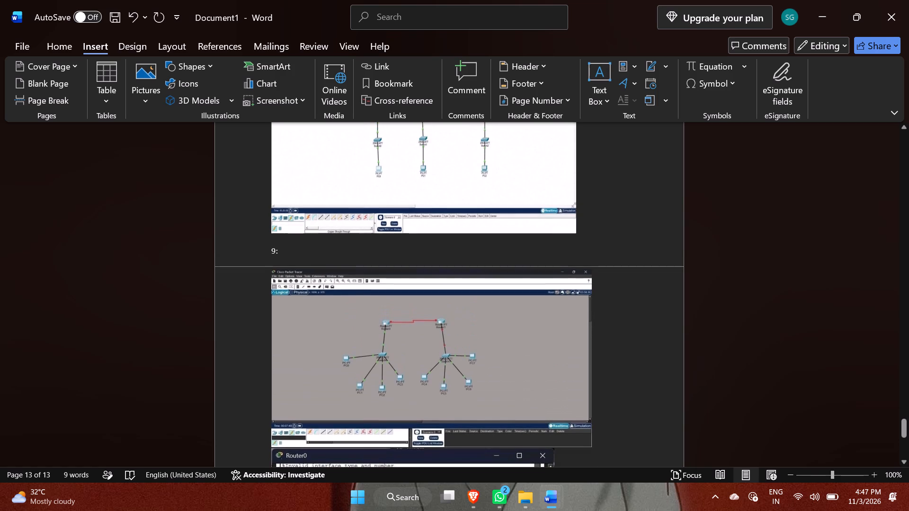
{"action": "scroll", "coordinate": [446, 374], "scroll_direction": "down", "scroll_amount": 2}
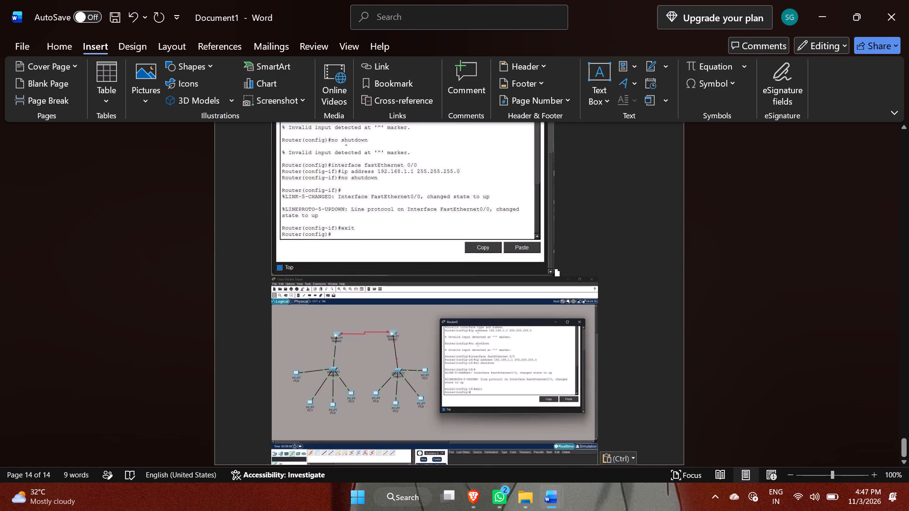
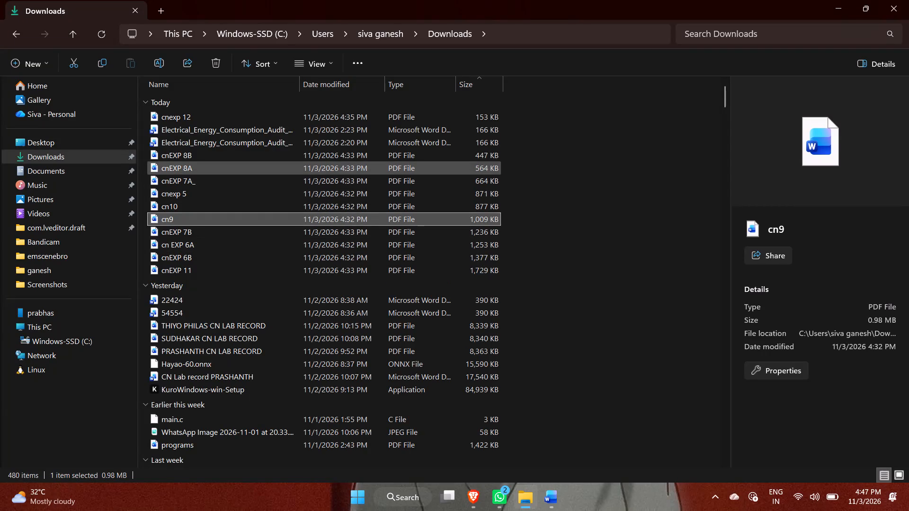
Open the cn10 file from the Downloads folder.
{"action": "double_click", "coordinate": [193, 208]}
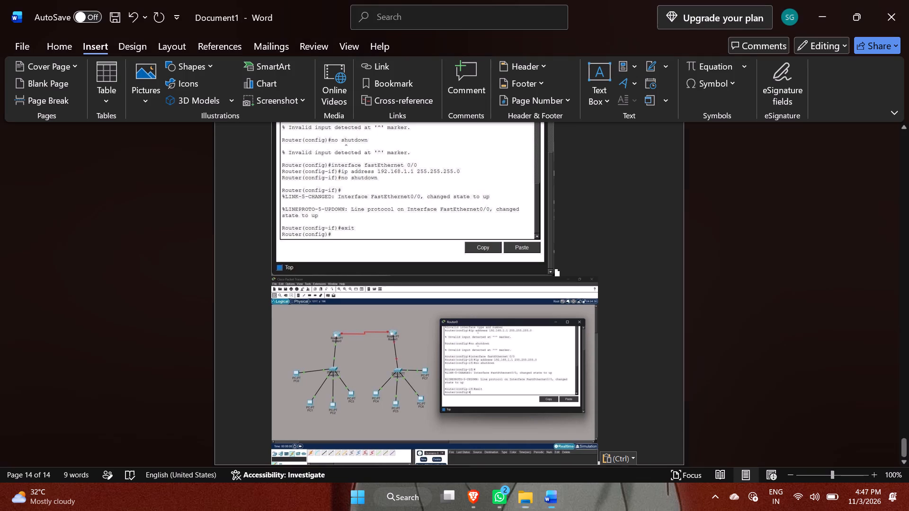
Locate the PowerShell and Wireshark output screenshots that follow the ICMP Reply message table in cn10.
{"action": "scroll", "coordinate": [345, 293], "scroll_direction": "down", "scroll_amount": 2}
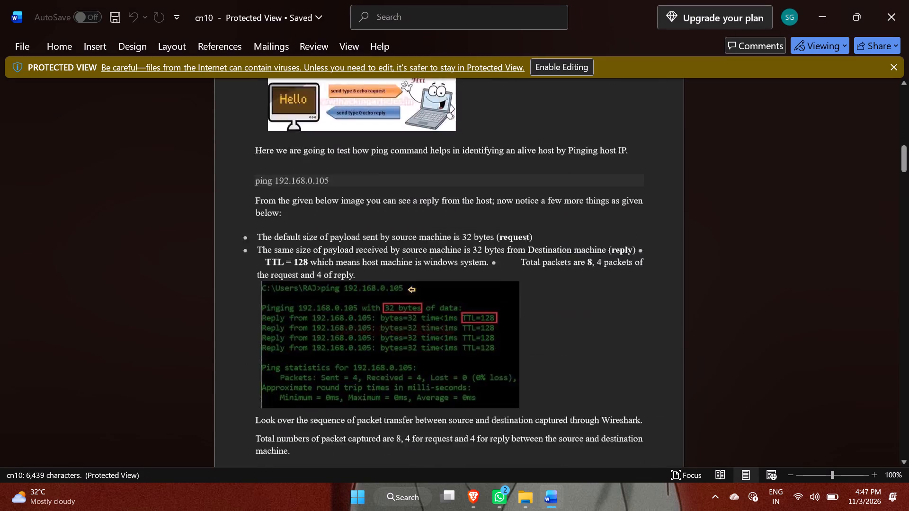
{"action": "scroll", "coordinate": [345, 293], "scroll_direction": "down", "scroll_amount": 8}
{"action": "scroll", "coordinate": [345, 293], "scroll_direction": "up", "scroll_amount": 1}
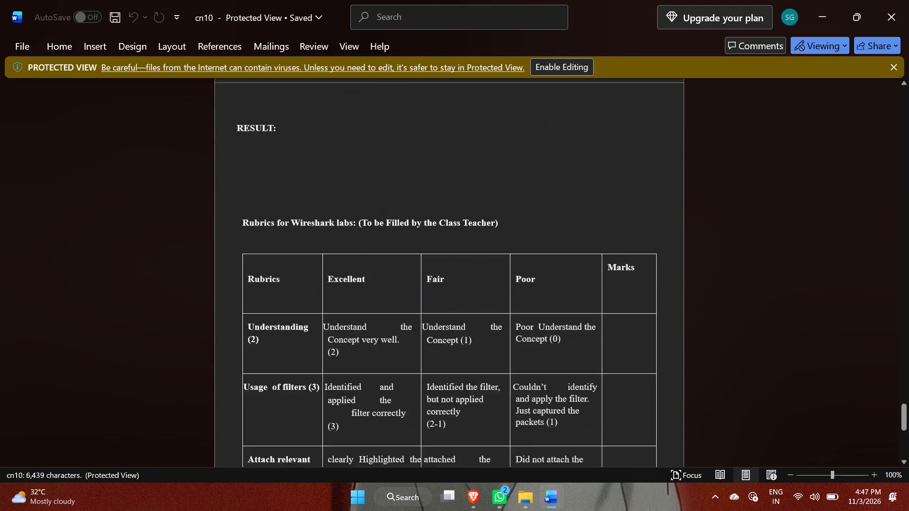
{"action": "scroll", "coordinate": [345, 293], "scroll_direction": "up", "scroll_amount": 2}
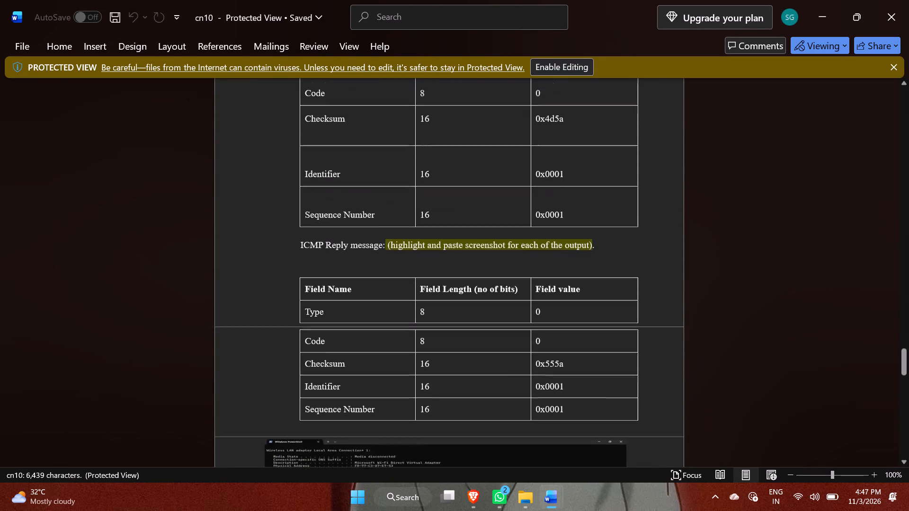
{"action": "scroll", "coordinate": [345, 293], "scroll_direction": "down", "scroll_amount": 1}
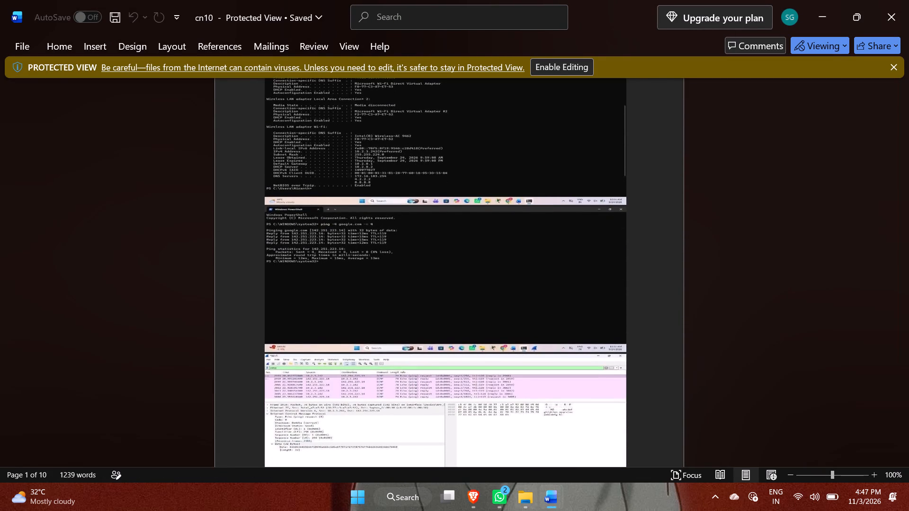
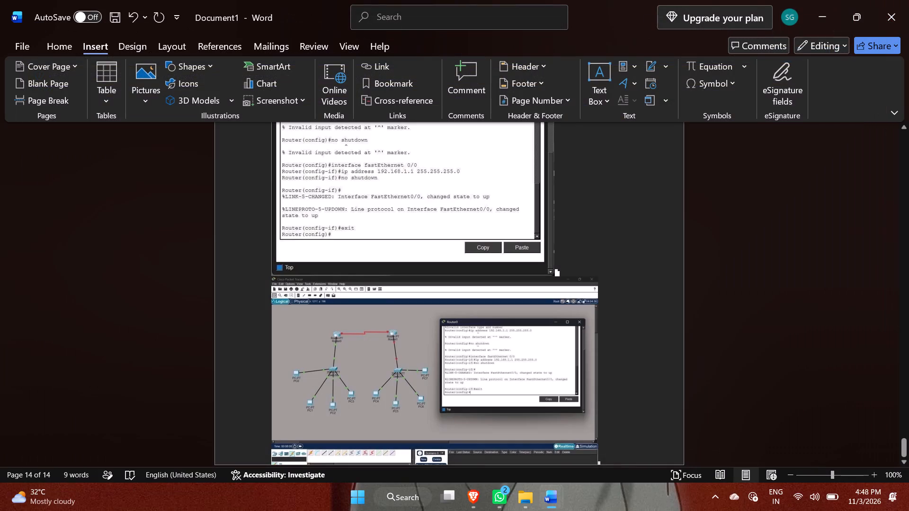
Add the label 11 on a new line below the last router screenshot at the end of Document1.
{"action": "scroll", "coordinate": [414, 423], "scroll_direction": "down", "scroll_amount": 6}
{"action": "key", "text": "Return"}
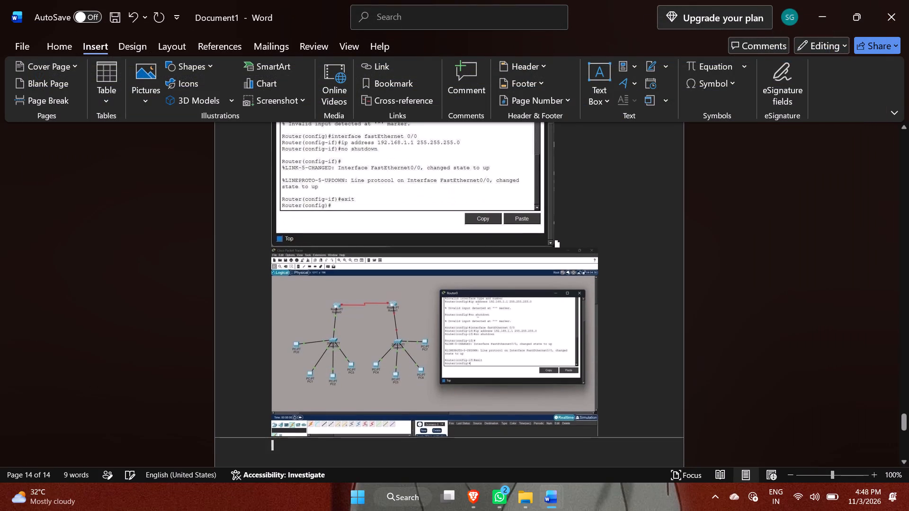
{"action": "type", "text": "11"}
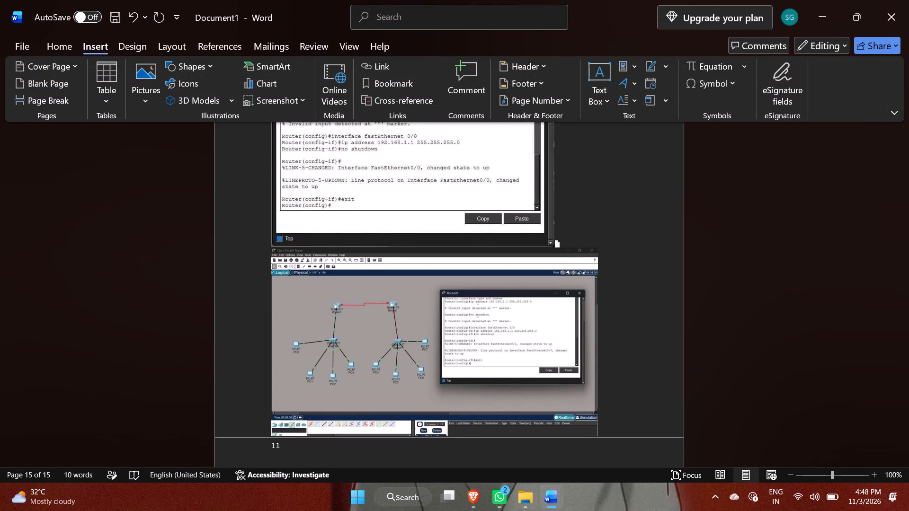
Open cnEXP 11 from Downloads and copy the topology and Packet Tracer output images that follow the rubric table.
{"action": "left_click", "coordinate": [519, 498]}
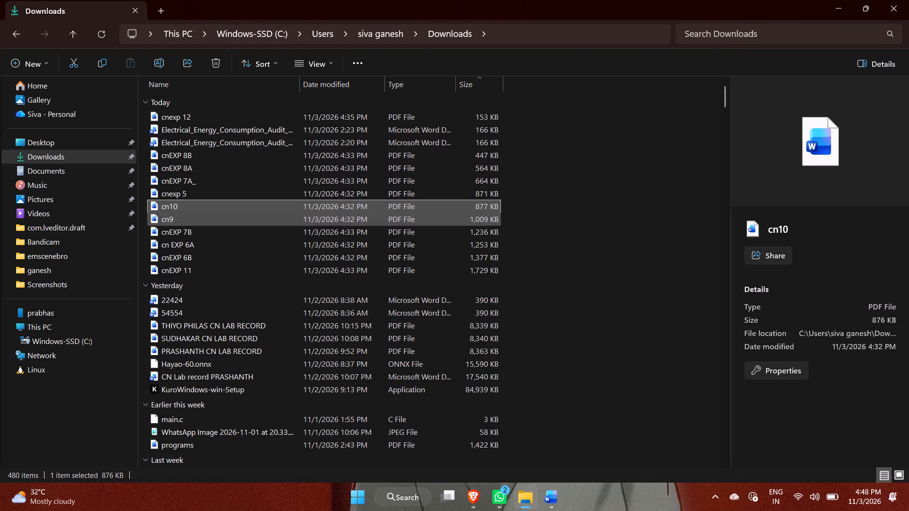
{"action": "double_click", "coordinate": [193, 270]}
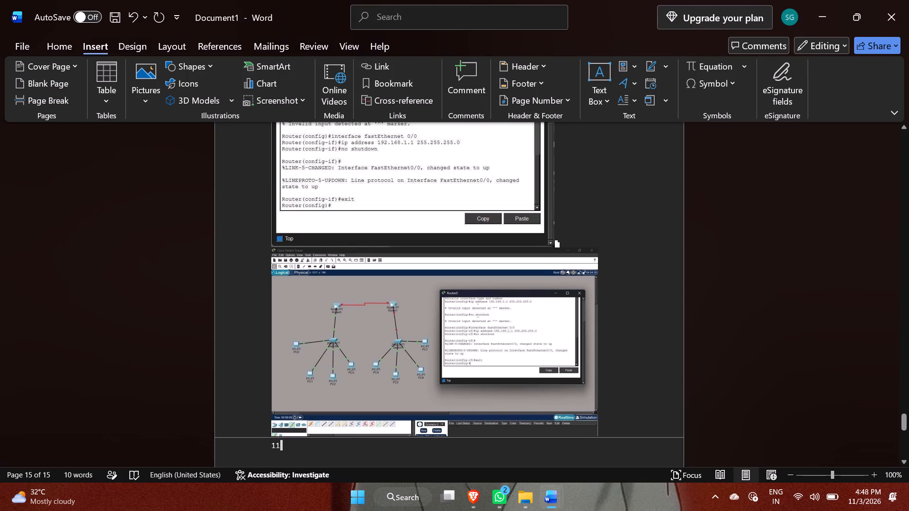
{"action": "scroll", "coordinate": [374, 343], "scroll_direction": "down", "scroll_amount": 9}
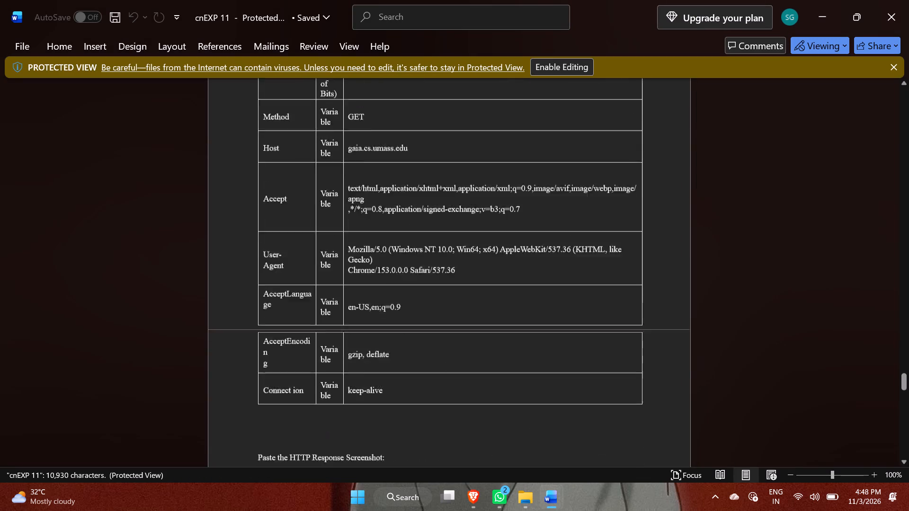
{"action": "scroll", "coordinate": [374, 343], "scroll_direction": "down", "scroll_amount": 12}
{"action": "scroll", "coordinate": [374, 343], "scroll_direction": "up", "scroll_amount": 1}
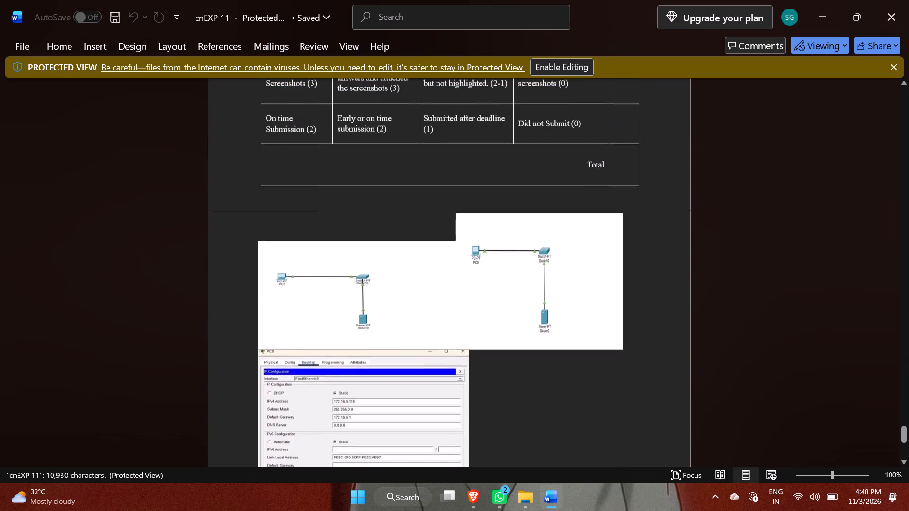
{"action": "scroll", "coordinate": [374, 343], "scroll_direction": "up", "scroll_amount": 1}
{"action": "left_click", "coordinate": [374, 343]}
{"action": "key", "text": "ctrl+c"}
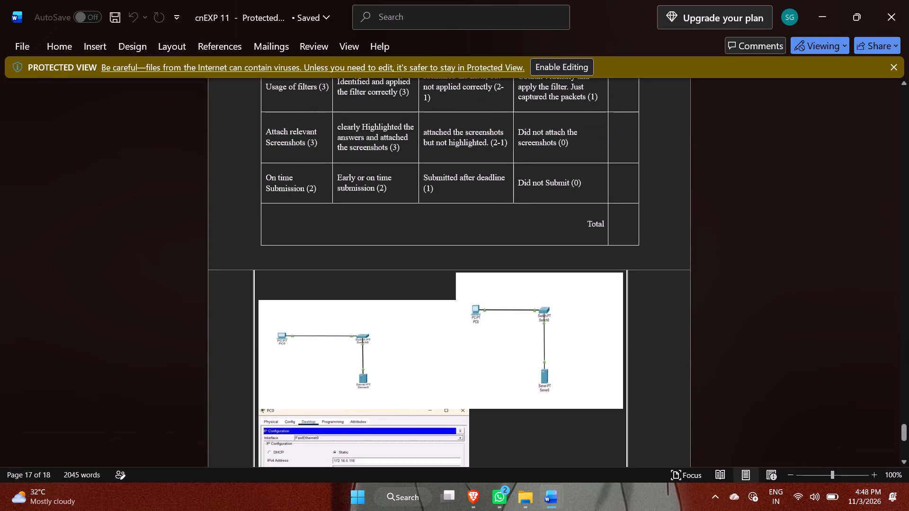
Complete the label in Document1 as 11: and paste the copied experiment 11 images beneath it.
{"action": "left_click", "coordinate": [814, 3]}
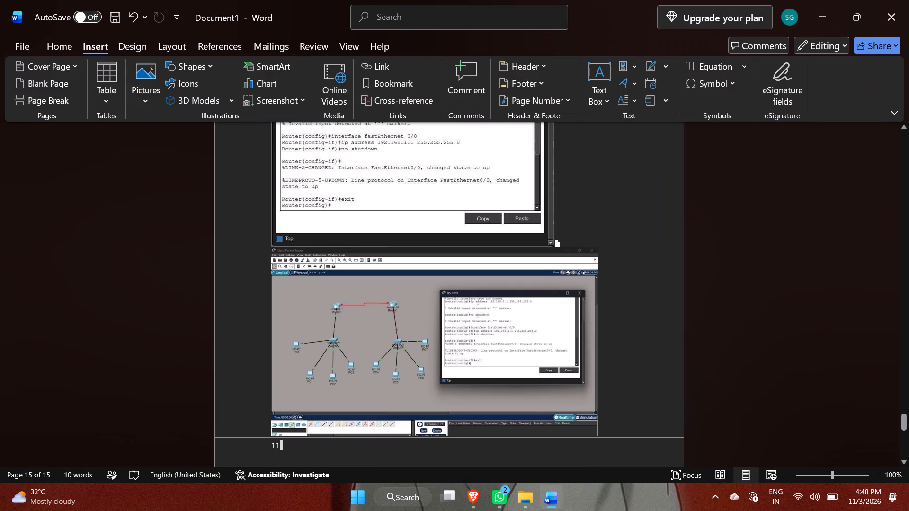
{"action": "key", "text": "shift+colon"}
{"action": "key", "text": "Return"}
{"action": "key", "text": "ctrl+v"}
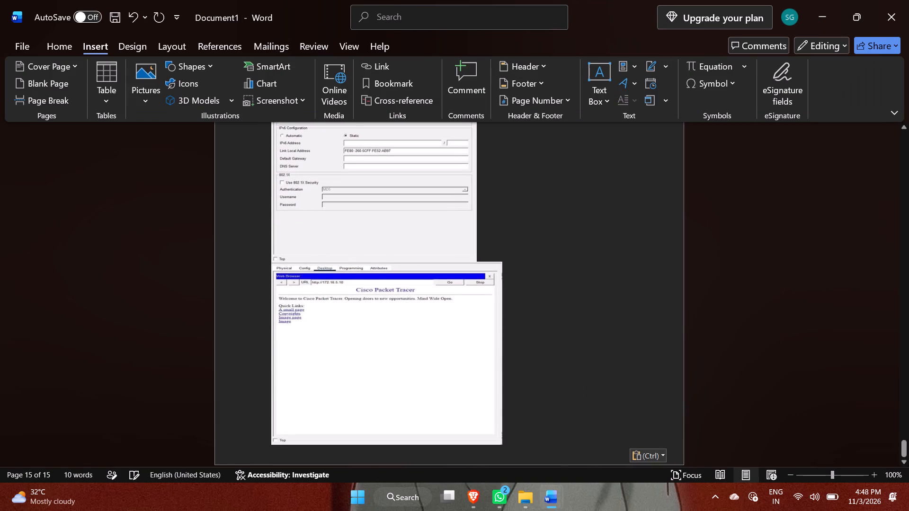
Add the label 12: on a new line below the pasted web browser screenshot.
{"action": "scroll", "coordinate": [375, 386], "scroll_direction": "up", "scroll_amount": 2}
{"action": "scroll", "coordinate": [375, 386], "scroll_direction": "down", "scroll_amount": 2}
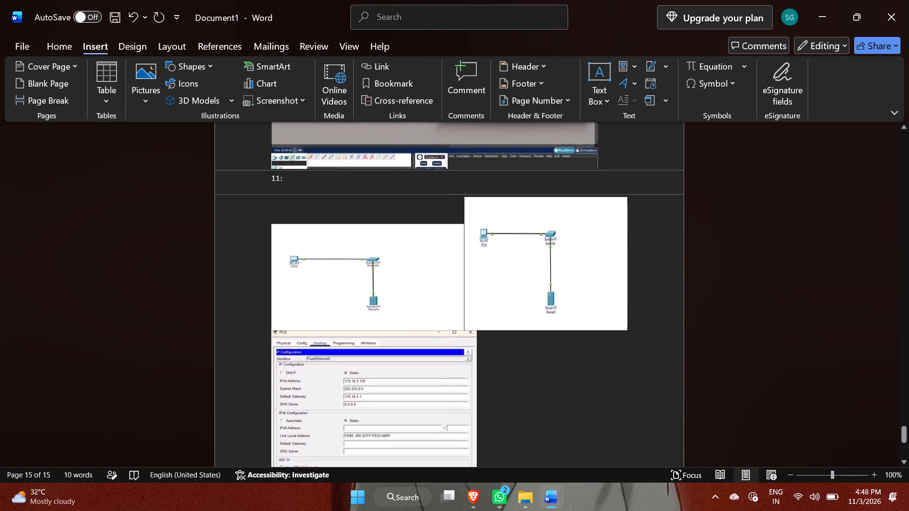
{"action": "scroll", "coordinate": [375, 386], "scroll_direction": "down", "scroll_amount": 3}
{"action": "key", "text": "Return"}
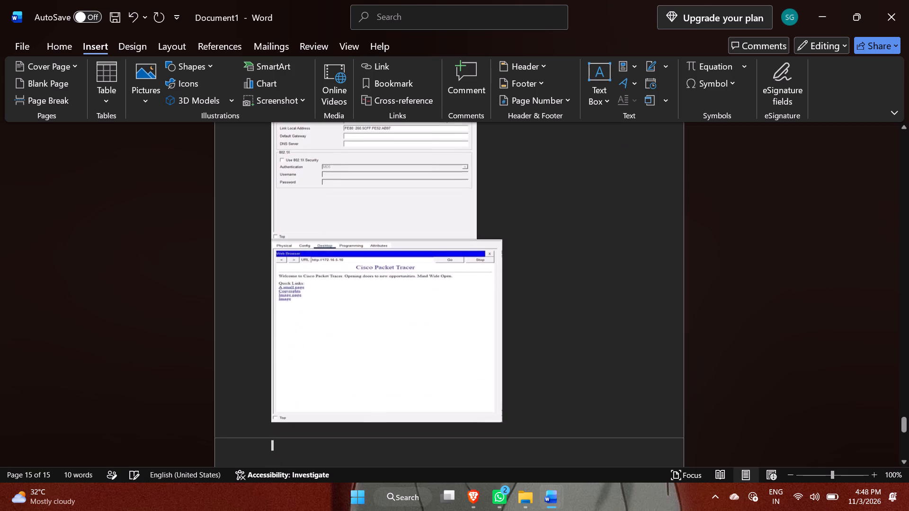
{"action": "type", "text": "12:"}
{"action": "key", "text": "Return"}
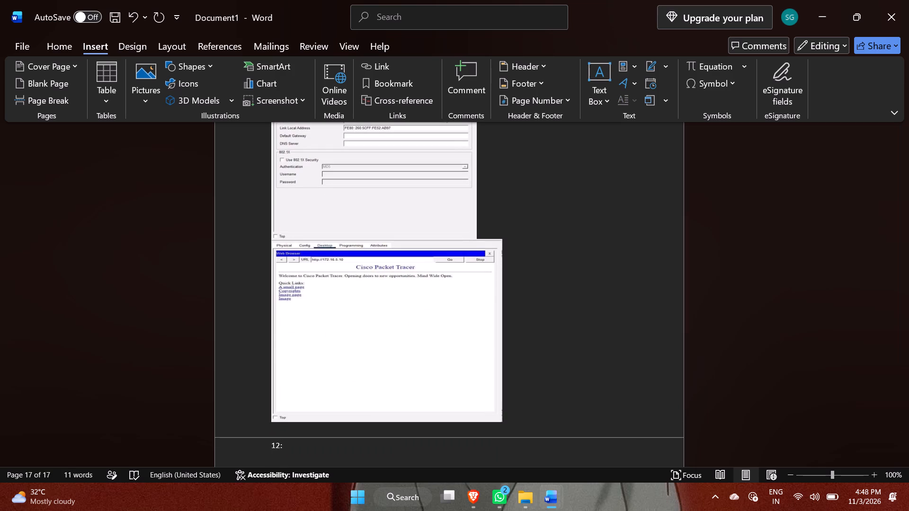
Open cnexp 12 from Downloads, examine its topology and server configuration screenshots, and close it.
{"action": "left_click", "coordinate": [529, 499]}
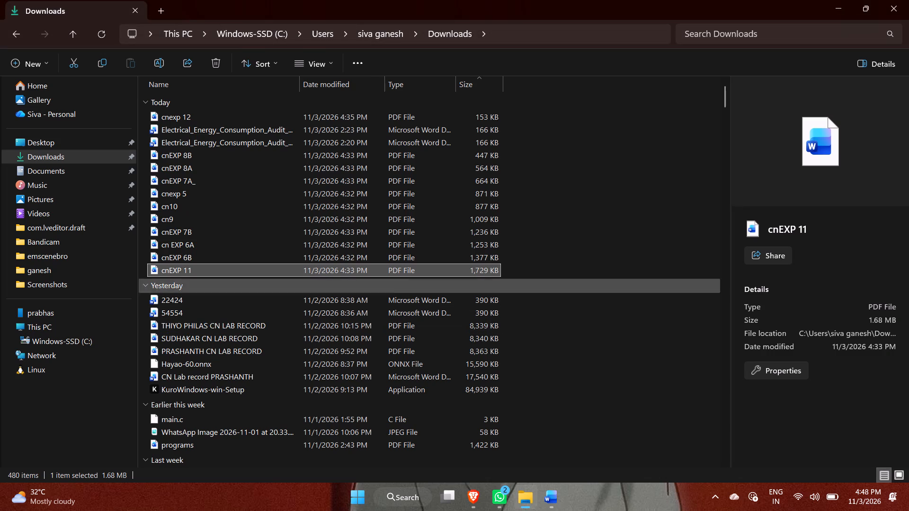
{"action": "double_click", "coordinate": [196, 113]}
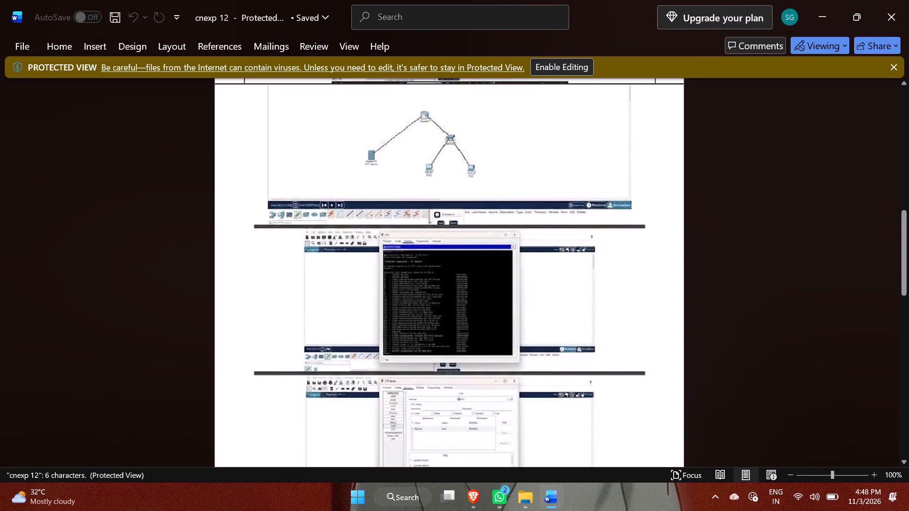
{"action": "scroll", "coordinate": [420, 299], "scroll_direction": "up", "scroll_amount": 5}
{"action": "scroll", "coordinate": [420, 299], "scroll_direction": "down", "scroll_amount": 8}
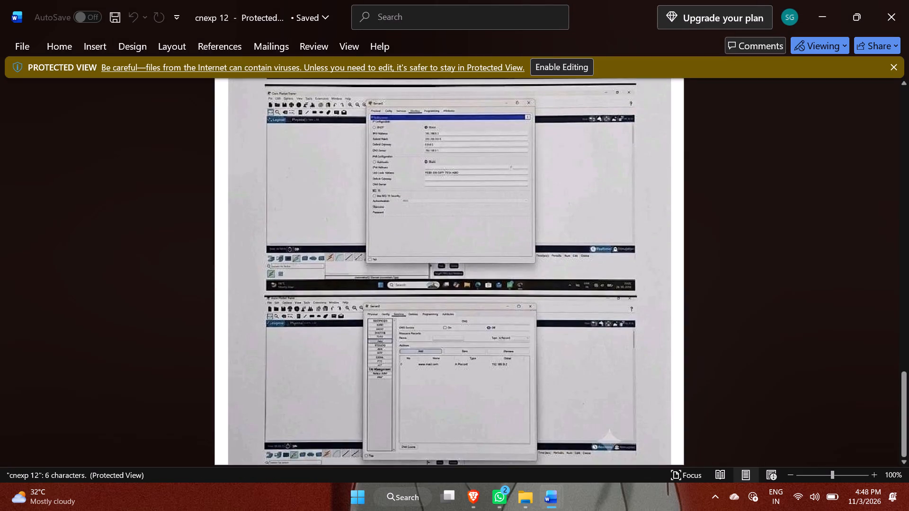
{"action": "scroll", "coordinate": [420, 299], "scroll_direction": "down", "scroll_amount": 2}
{"action": "scroll", "coordinate": [420, 299], "scroll_direction": "up", "scroll_amount": 5}
{"action": "left_click", "coordinate": [420, 299]}
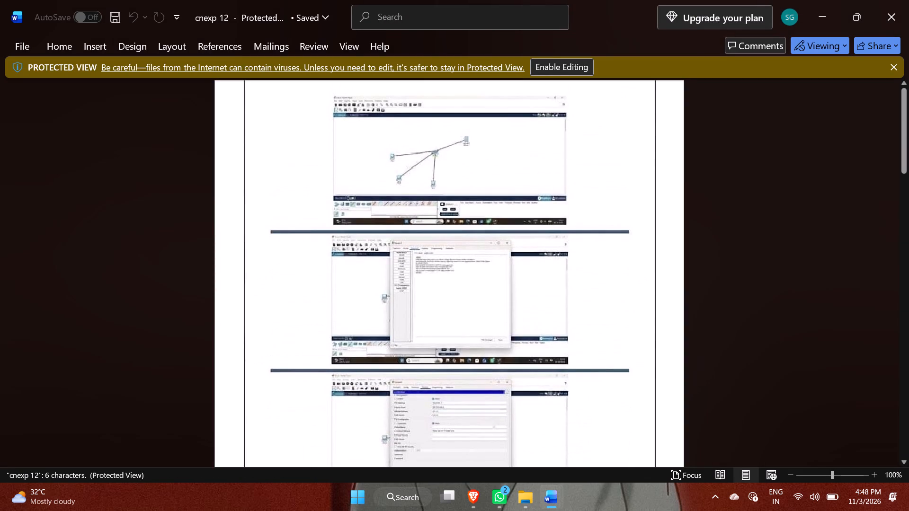
{"action": "left_click", "coordinate": [892, 7]}
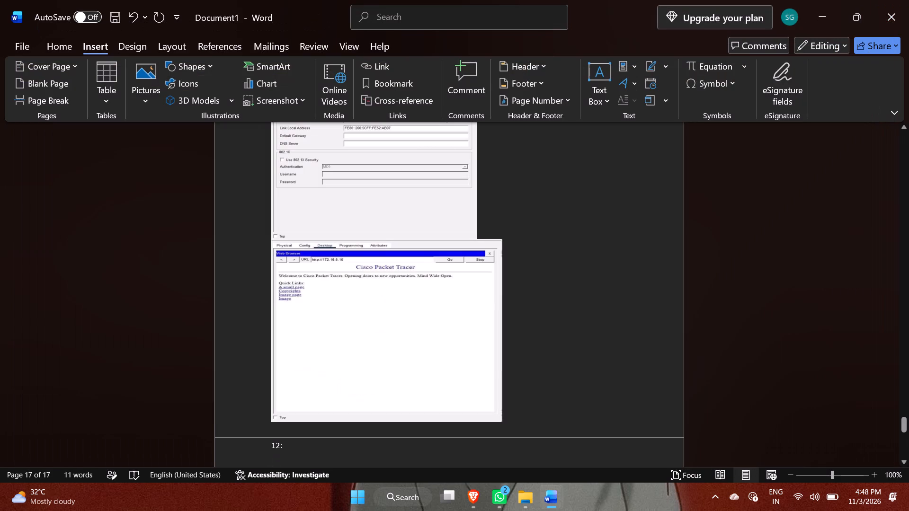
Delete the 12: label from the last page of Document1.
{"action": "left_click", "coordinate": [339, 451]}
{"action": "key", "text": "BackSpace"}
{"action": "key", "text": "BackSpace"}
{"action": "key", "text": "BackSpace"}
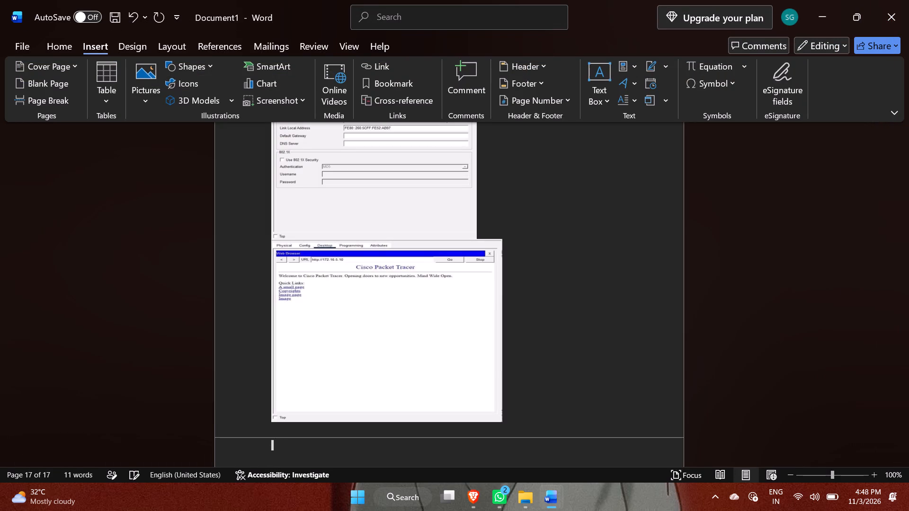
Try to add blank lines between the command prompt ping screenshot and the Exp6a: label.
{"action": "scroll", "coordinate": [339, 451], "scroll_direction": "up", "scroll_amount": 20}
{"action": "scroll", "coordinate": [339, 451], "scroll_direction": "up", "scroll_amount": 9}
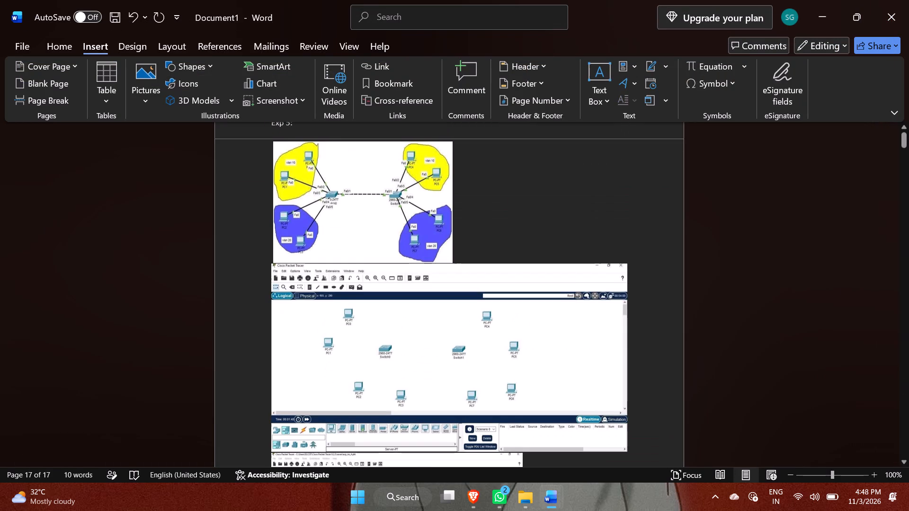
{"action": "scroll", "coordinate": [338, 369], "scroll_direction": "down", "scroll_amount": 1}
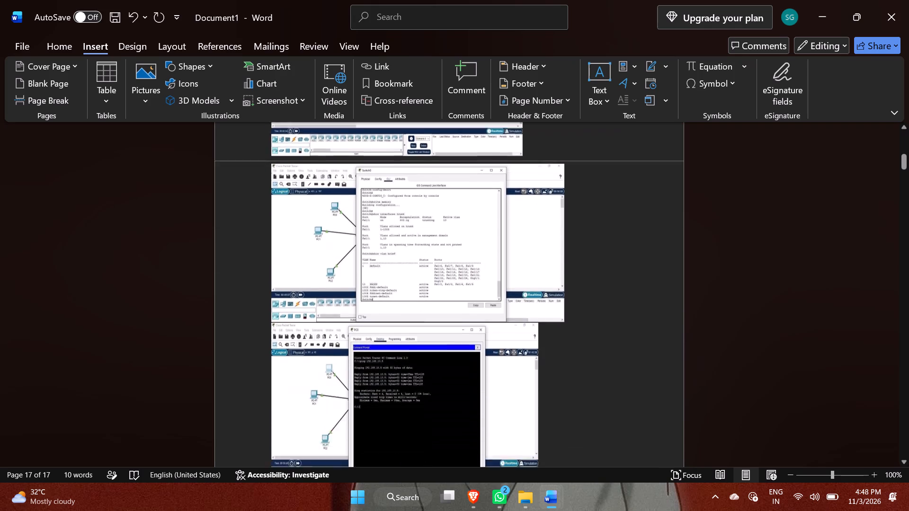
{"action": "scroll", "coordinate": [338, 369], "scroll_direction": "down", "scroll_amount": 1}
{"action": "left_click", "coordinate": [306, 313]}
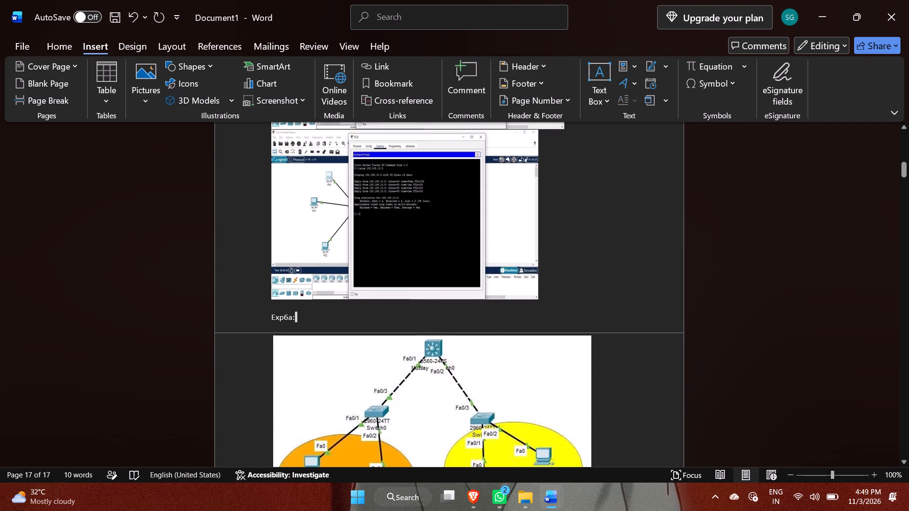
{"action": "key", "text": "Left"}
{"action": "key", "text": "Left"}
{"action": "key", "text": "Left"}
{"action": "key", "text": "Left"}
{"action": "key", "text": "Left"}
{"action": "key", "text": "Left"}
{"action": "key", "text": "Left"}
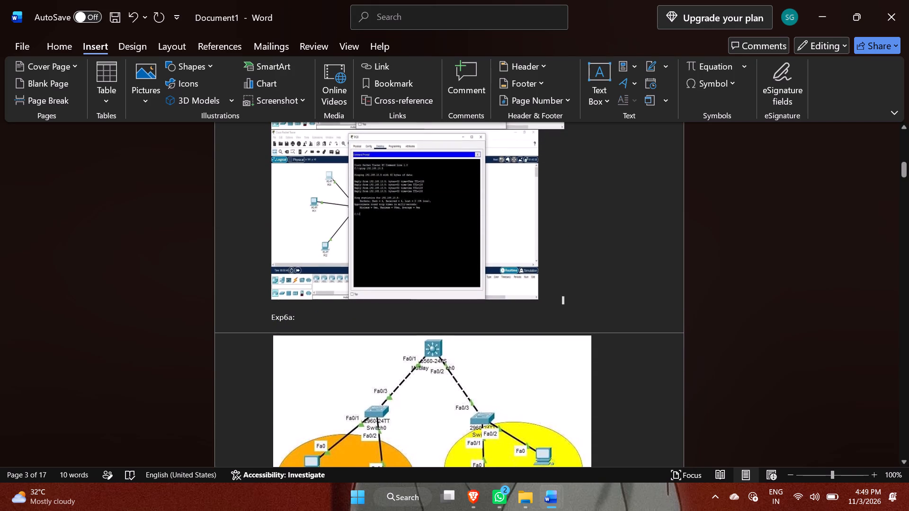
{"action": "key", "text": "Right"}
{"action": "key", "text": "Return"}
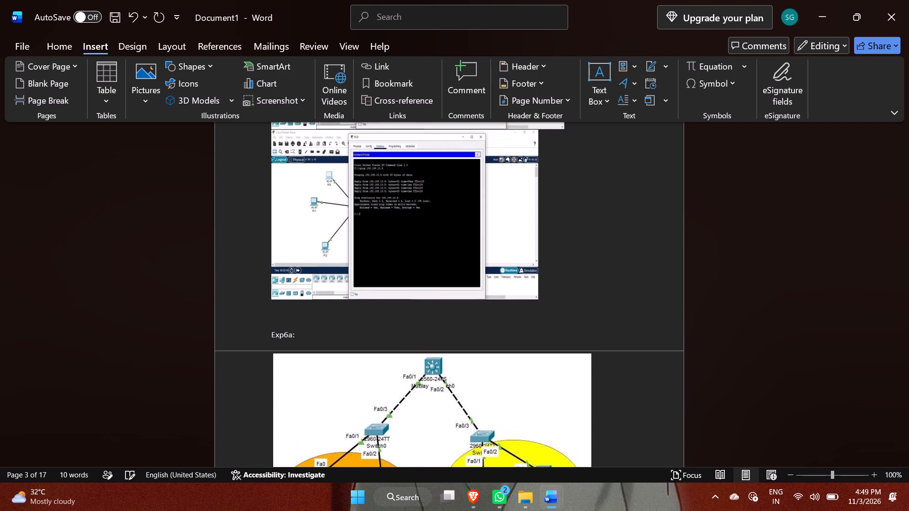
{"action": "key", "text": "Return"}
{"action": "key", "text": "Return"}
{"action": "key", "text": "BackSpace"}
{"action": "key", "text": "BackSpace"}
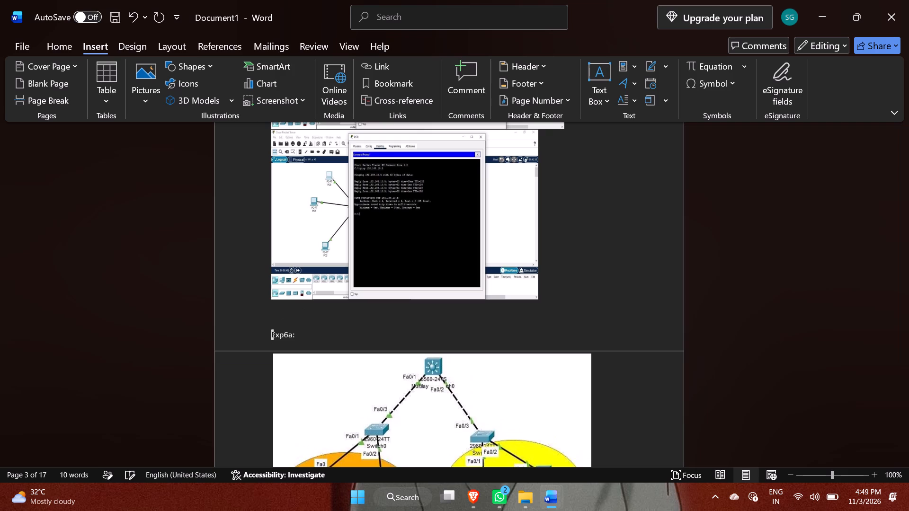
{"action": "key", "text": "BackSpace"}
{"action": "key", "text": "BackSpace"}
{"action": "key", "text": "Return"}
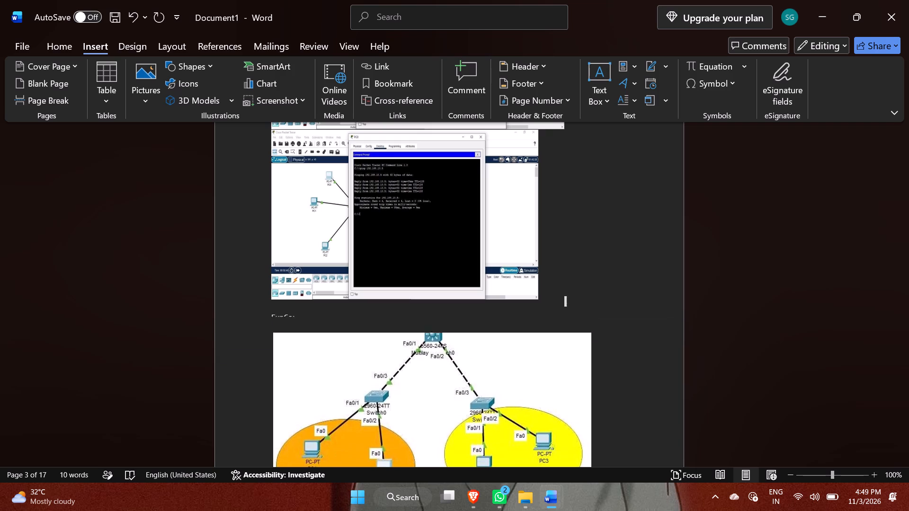
Export the compiled document as a PDF named cn outputs in the OneDrive Documents folder.
{"action": "scroll", "coordinate": [306, 313], "scroll_direction": "down", "scroll_amount": 2}
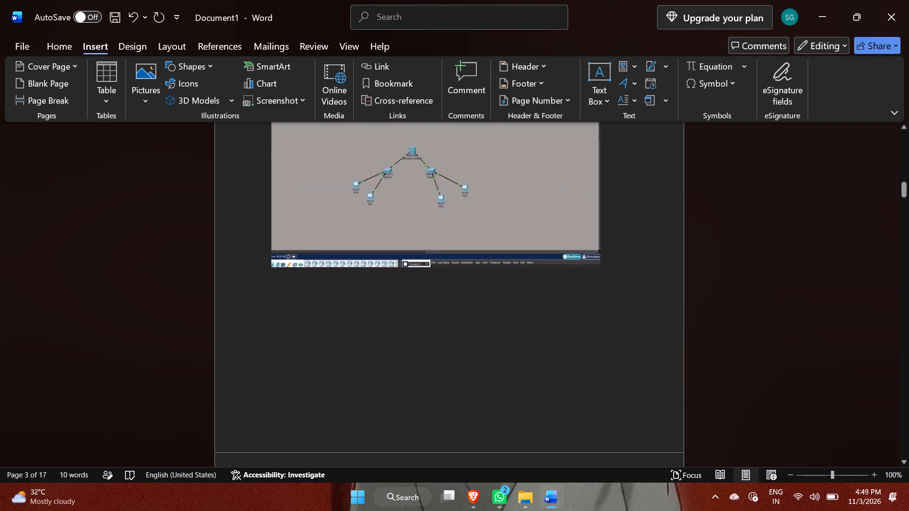
{"action": "scroll", "coordinate": [306, 313], "scroll_direction": "down", "scroll_amount": 2}
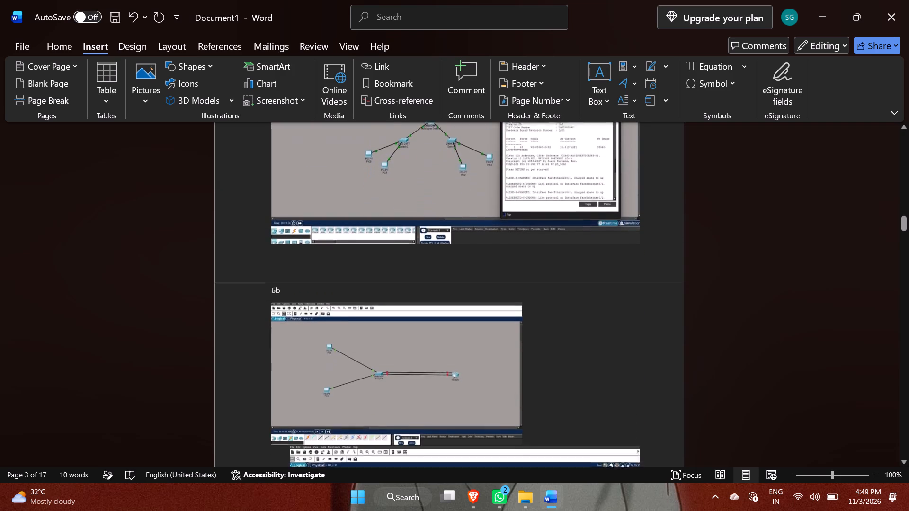
{"action": "scroll", "coordinate": [306, 313], "scroll_direction": "down", "scroll_amount": 2}
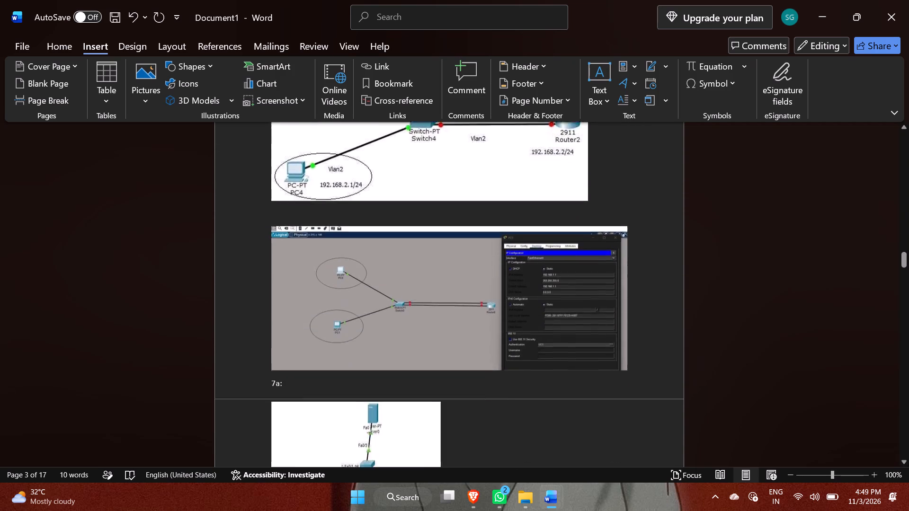
{"action": "scroll", "coordinate": [306, 313], "scroll_direction": "down", "scroll_amount": 2}
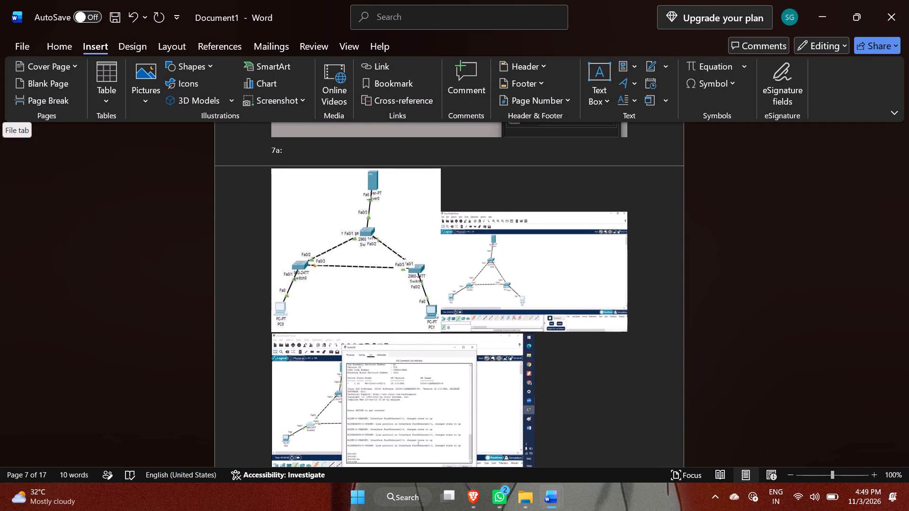
{"action": "left_click", "coordinate": [31, 43]}
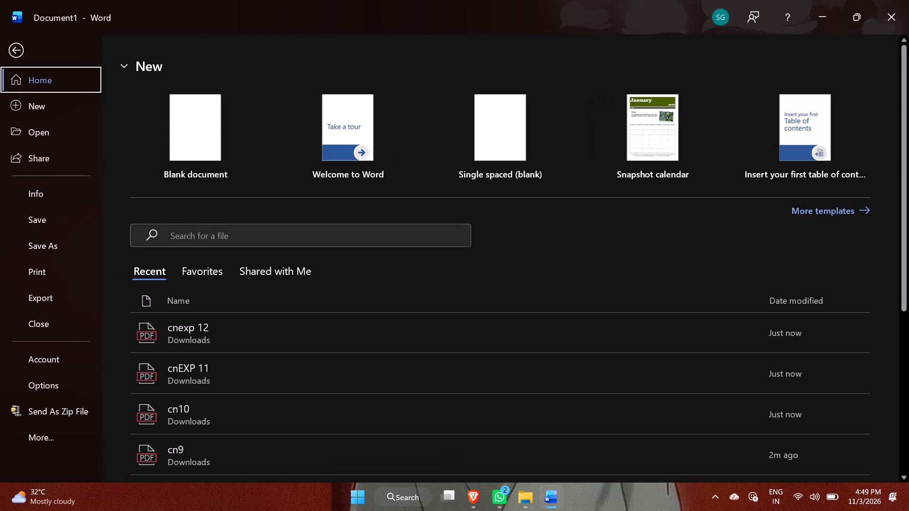
{"action": "left_click", "coordinate": [44, 296]}
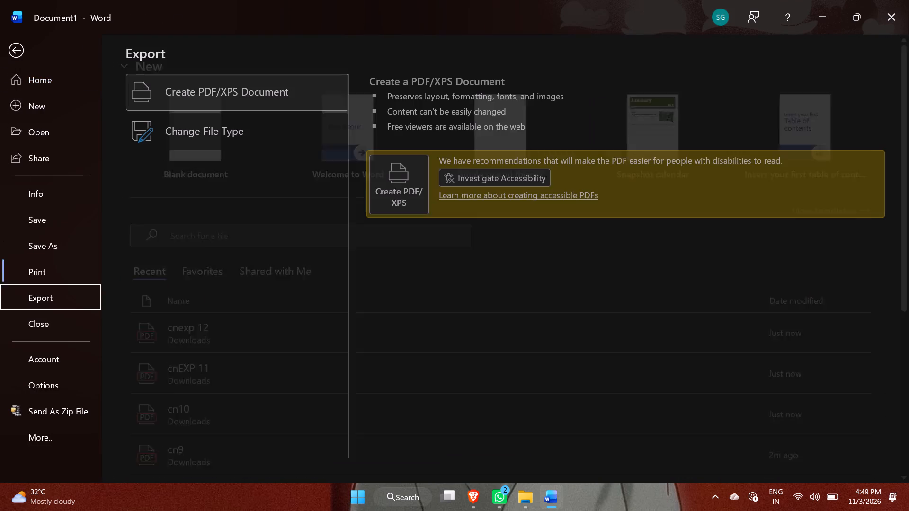
{"action": "left_click", "coordinate": [391, 195]}
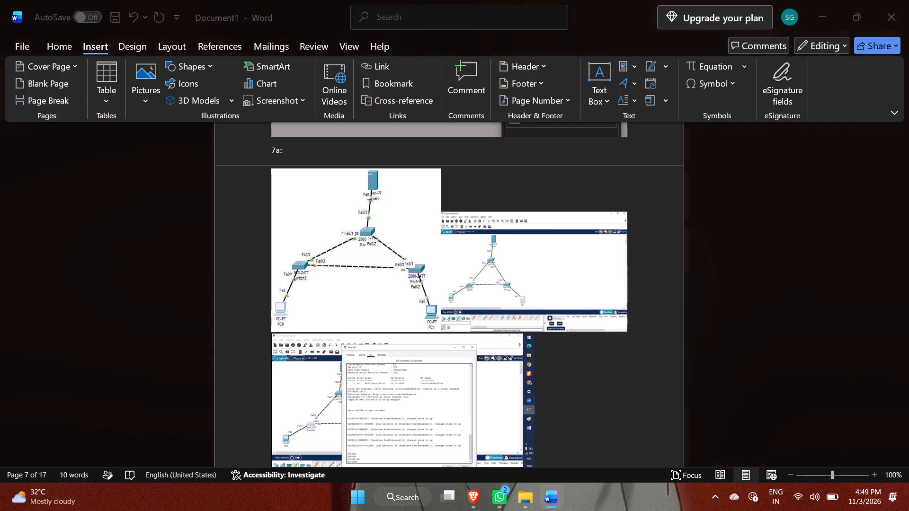
{"action": "key", "text": "BackSpace"}
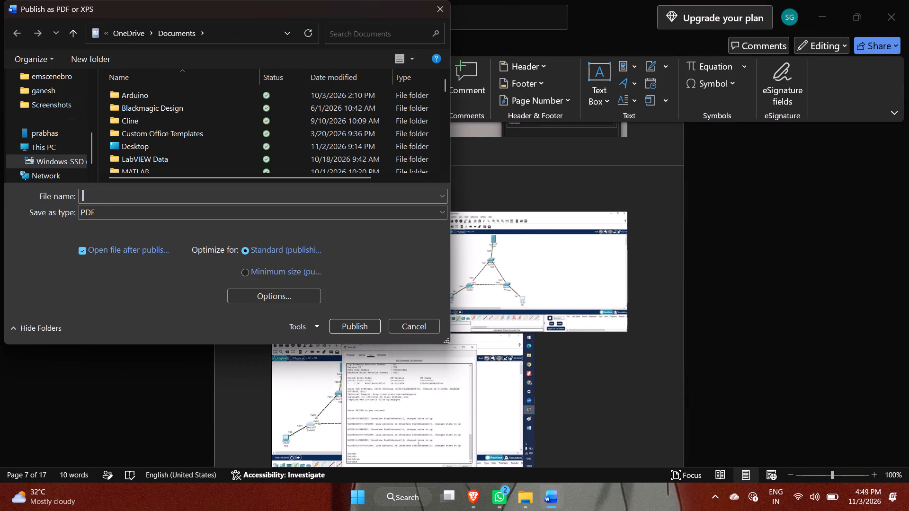
{"action": "type", "text": "cb"}
{"action": "key", "text": "BackSpace"}
{"action": "type", "text": "n out"}
{"action": "type", "text": "puts"}
{"action": "key", "text": "Return"}
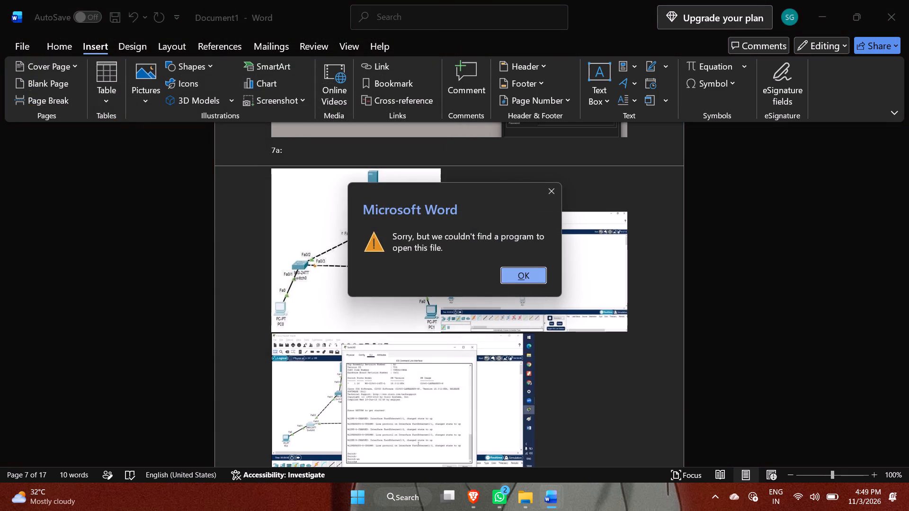
Open the exported cn outputs PDF in Microsoft Edge from the recent files and maximize its window.
{"action": "left_click", "coordinate": [524, 277]}
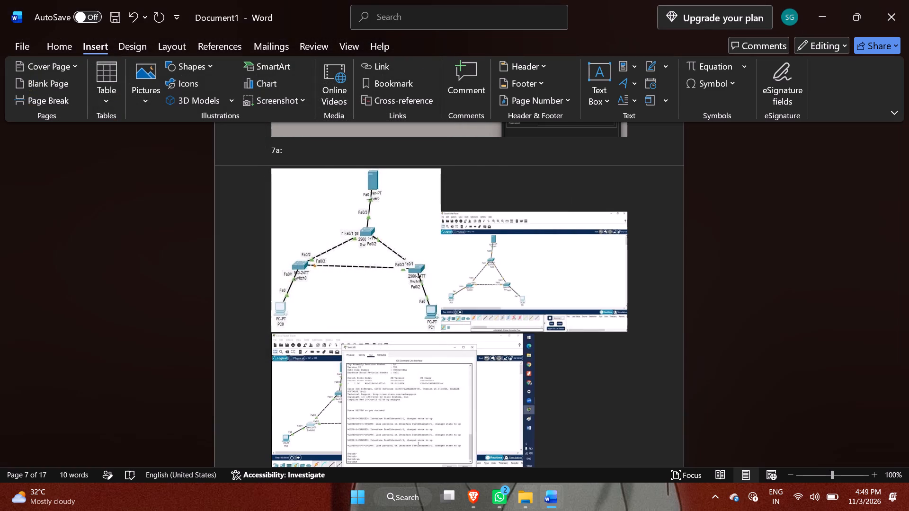
{"action": "left_click", "coordinate": [518, 495]}
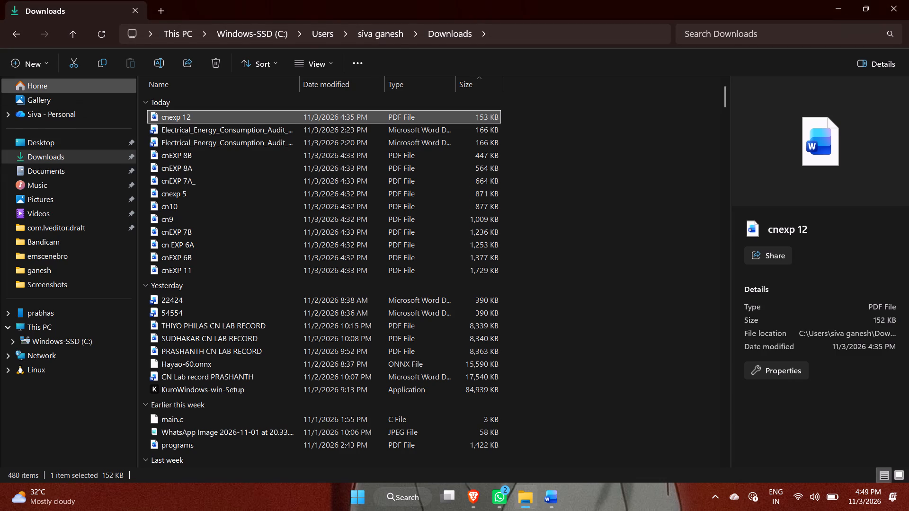
{"action": "left_click", "coordinate": [26, 79]}
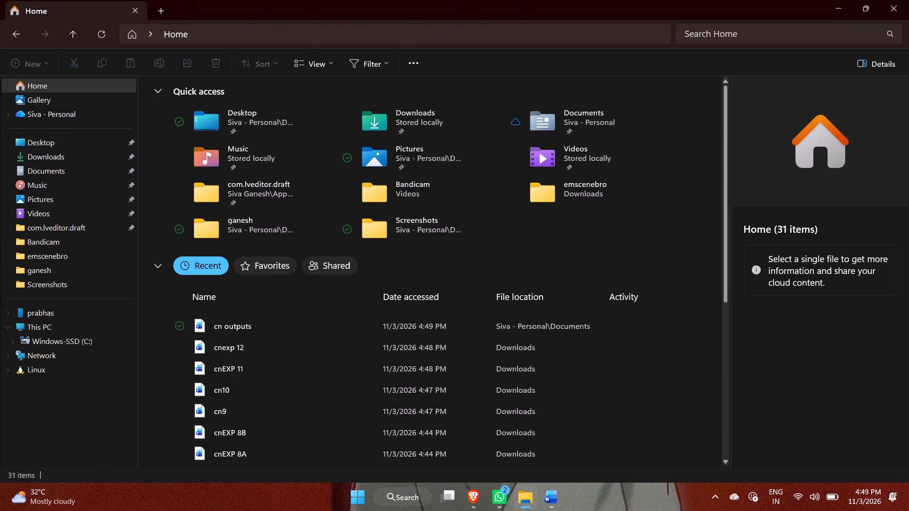
{"action": "left_click", "coordinate": [246, 329]}
{"action": "right_click", "coordinate": [246, 329]}
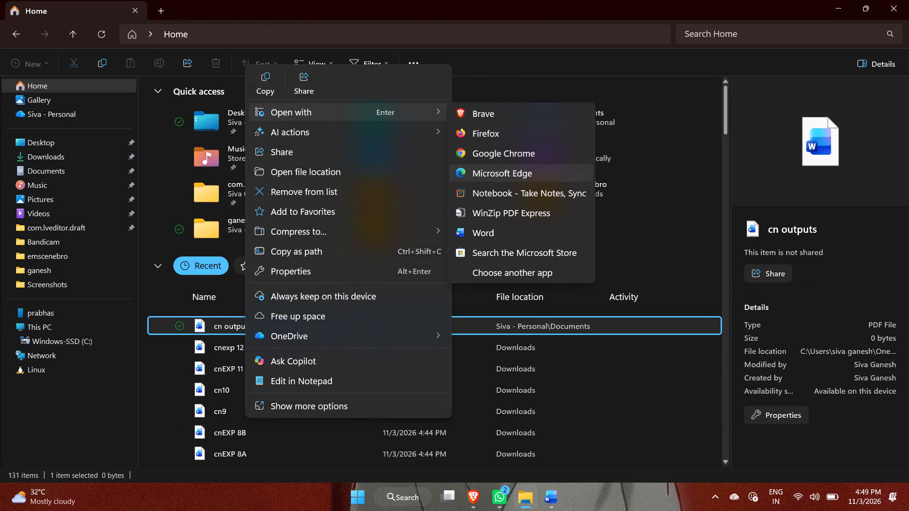
{"action": "left_click", "coordinate": [499, 175]}
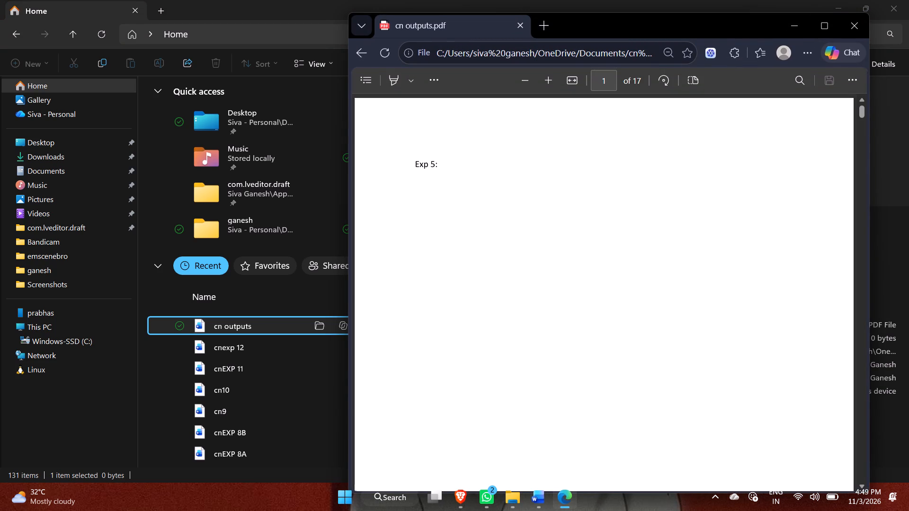
{"action": "left_click", "coordinate": [829, 28]}
Examine where the experiment labels and screenshots fall on the pages of cn outputs, close the PDF, and return to Document1.
{"action": "scroll", "coordinate": [619, 219], "scroll_direction": "down", "scroll_amount": 3}
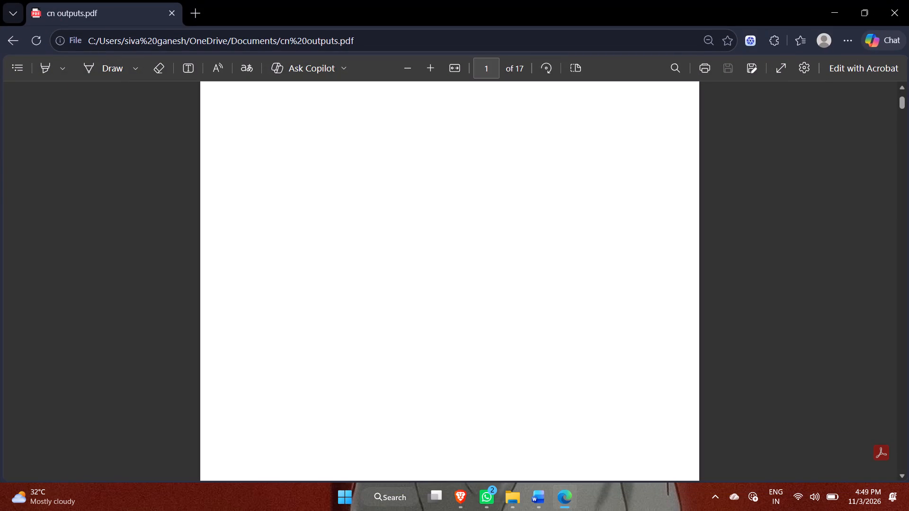
{"action": "scroll", "coordinate": [619, 219], "scroll_direction": "down", "scroll_amount": 10}
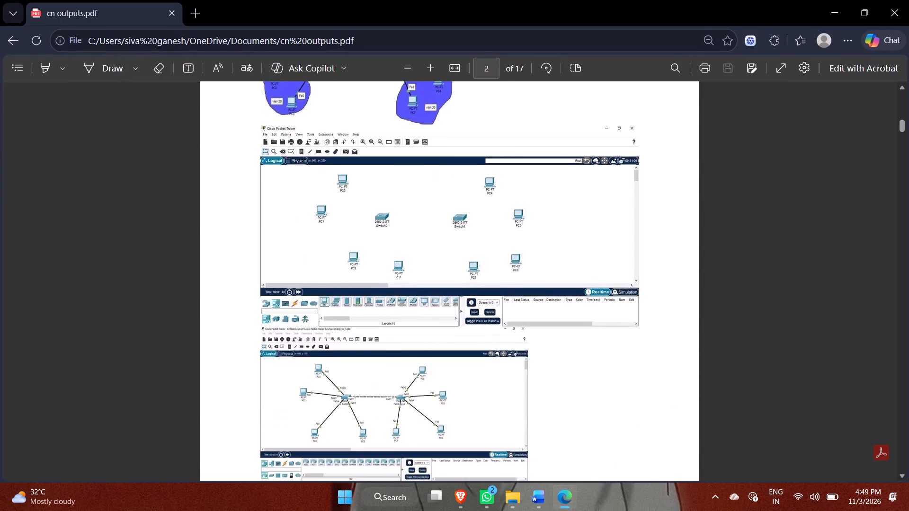
{"action": "scroll", "coordinate": [619, 219], "scroll_direction": "down", "scroll_amount": 10}
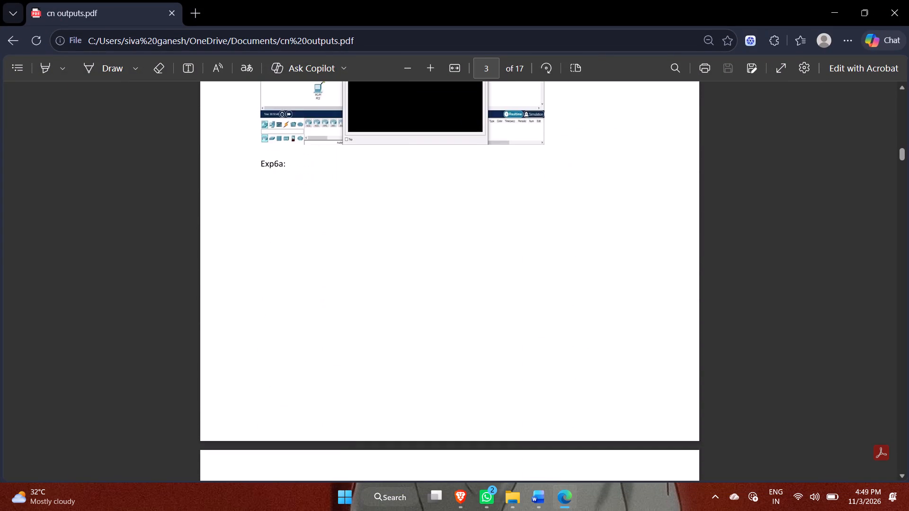
{"action": "scroll", "coordinate": [619, 219], "scroll_direction": "down", "scroll_amount": 10}
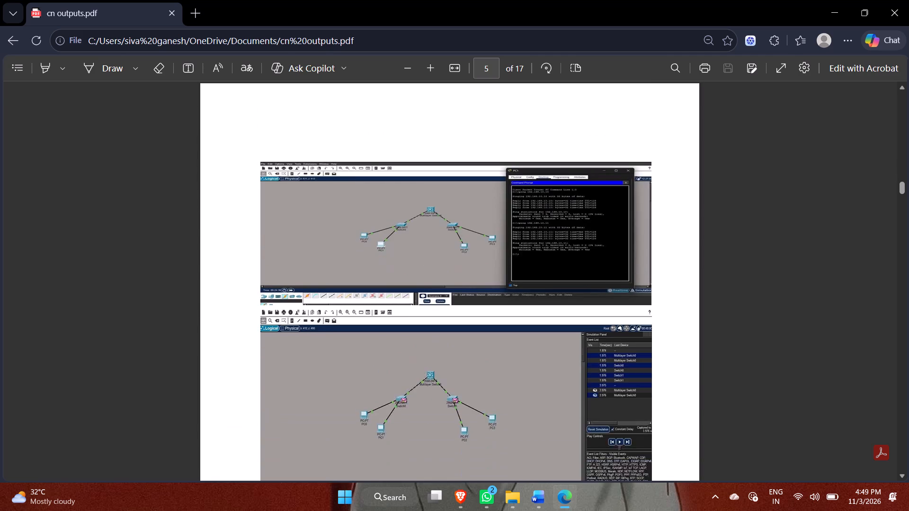
{"action": "scroll", "coordinate": [619, 219], "scroll_direction": "down", "scroll_amount": 10}
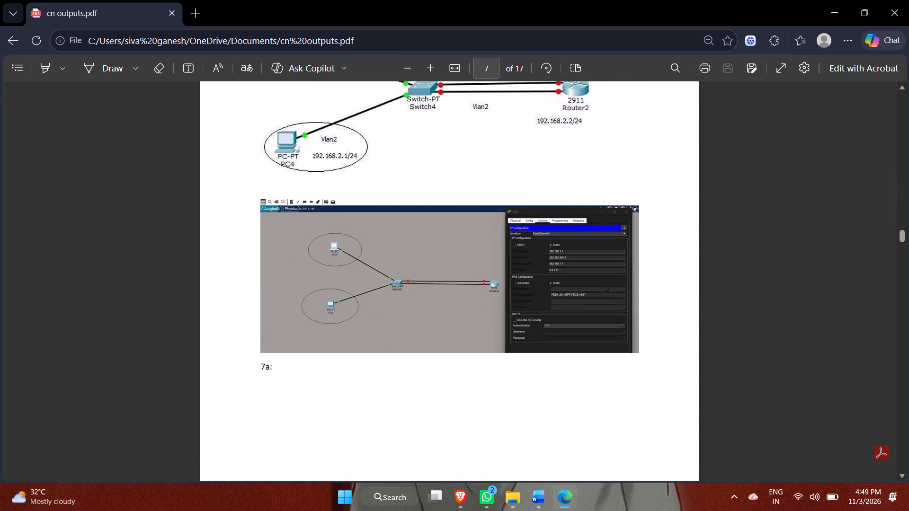
{"action": "scroll", "coordinate": [619, 219], "scroll_direction": "down", "scroll_amount": 9}
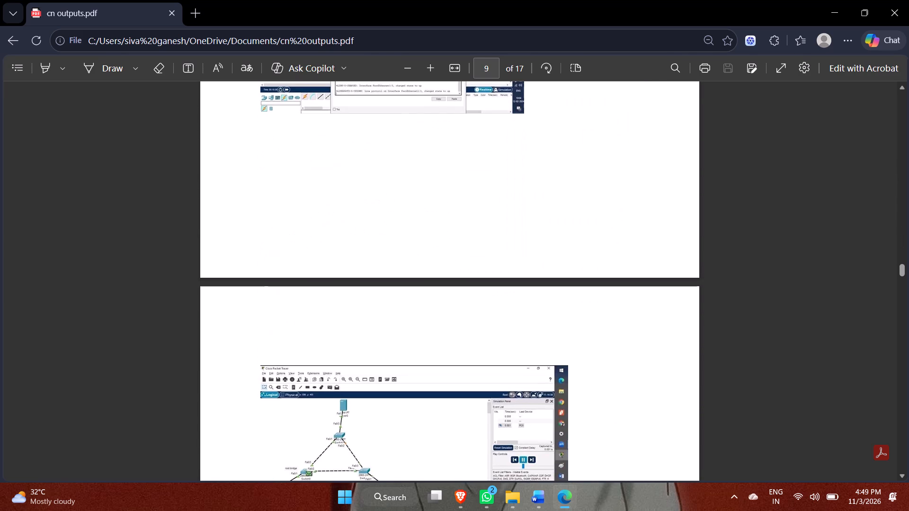
{"action": "scroll", "coordinate": [619, 219], "scroll_direction": "down", "scroll_amount": 4}
{"action": "scroll", "coordinate": [568, 261], "scroll_direction": "down", "scroll_amount": 12}
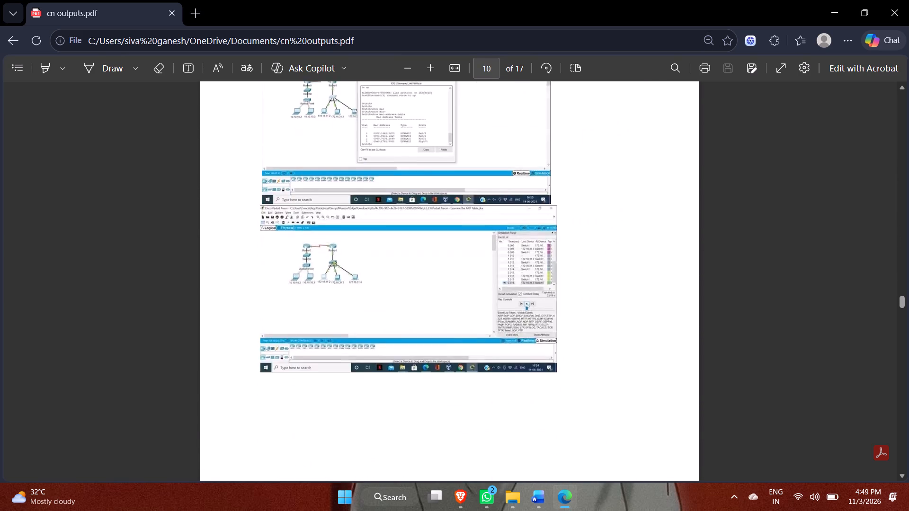
{"action": "scroll", "coordinate": [568, 261], "scroll_direction": "down", "scroll_amount": 15}
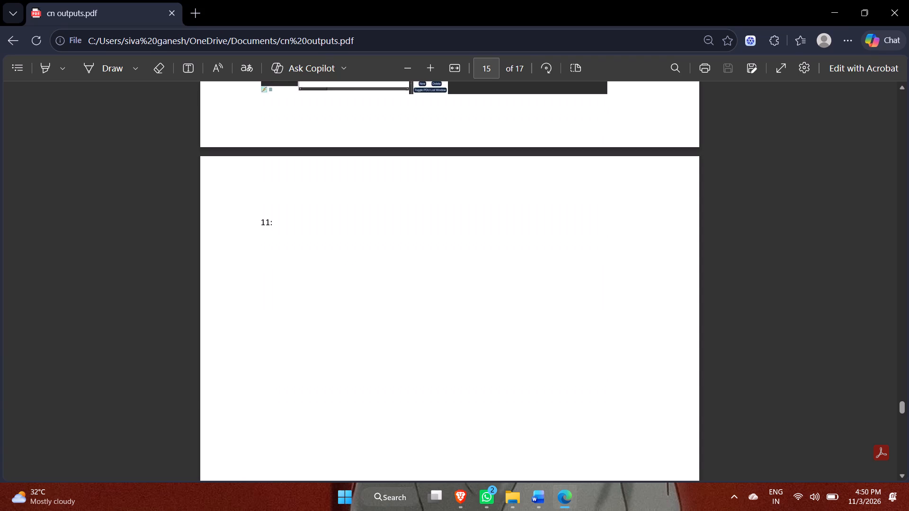
{"action": "left_click", "coordinate": [850, 0]}
{"action": "left_click", "coordinate": [861, 24]}
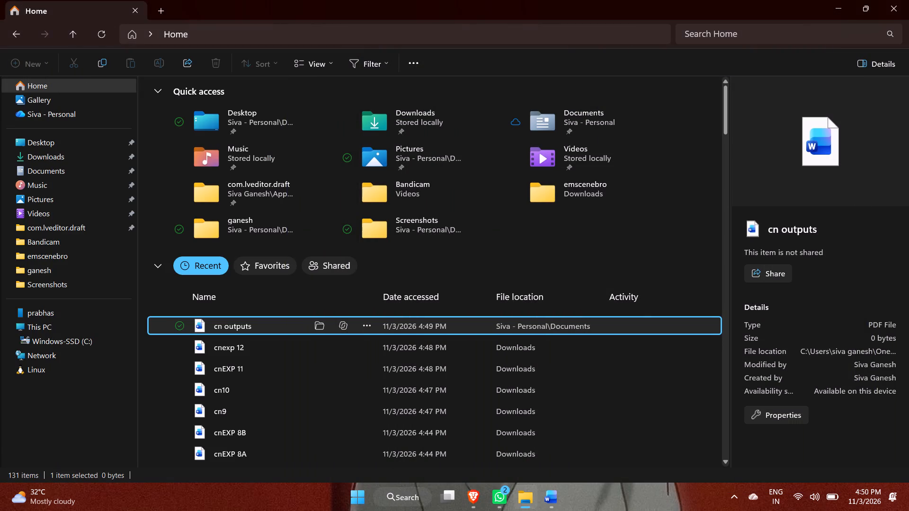
{"action": "left_click", "coordinate": [826, 0]}
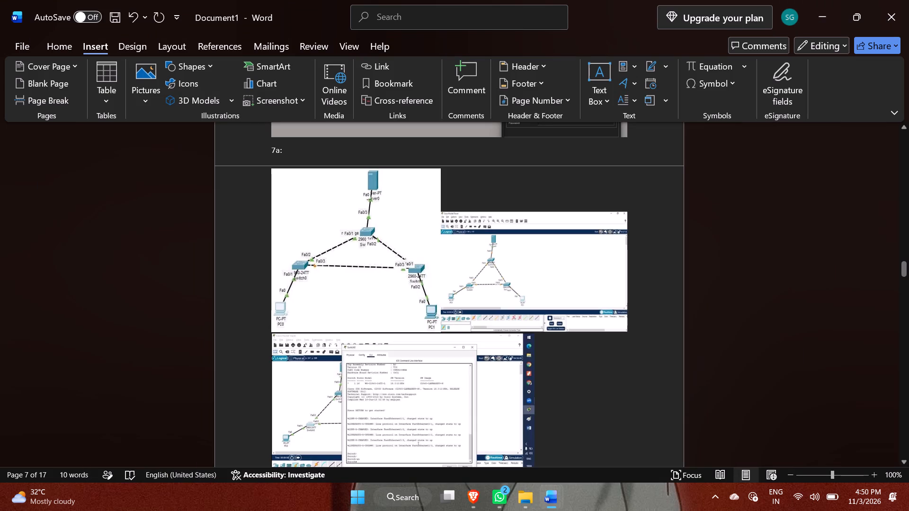
Delete the cn outputs PDF from the OneDrive Documents folder and return to Document1.
{"action": "left_click", "coordinate": [532, 489]}
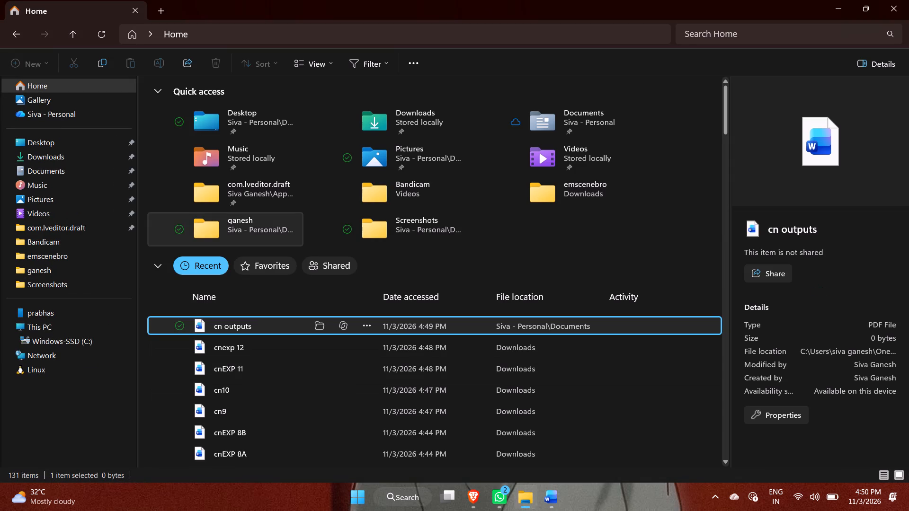
{"action": "left_click", "coordinate": [318, 324]}
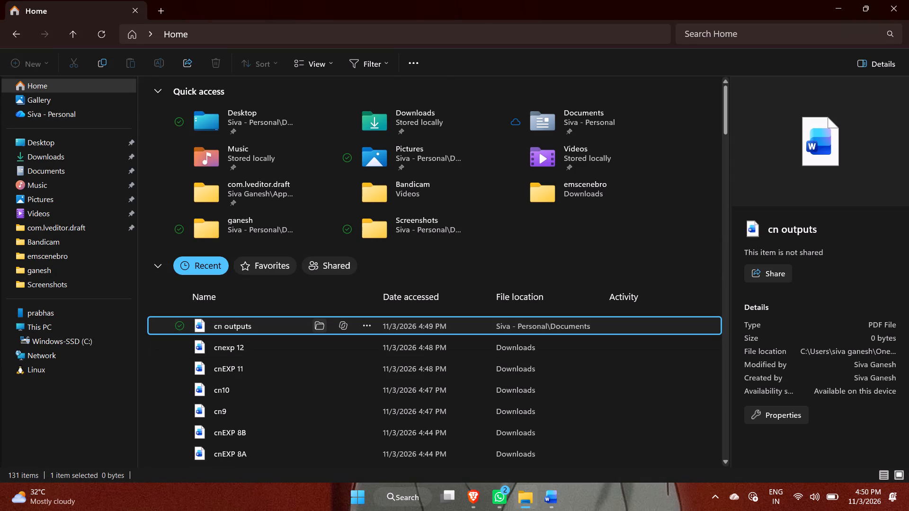
{"action": "left_click", "coordinate": [214, 62]}
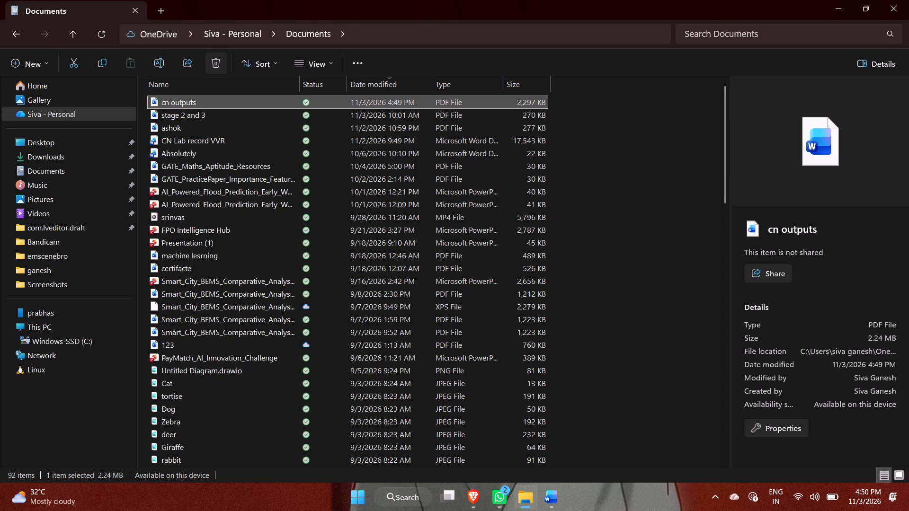
{"action": "left_click", "coordinate": [828, 0]}
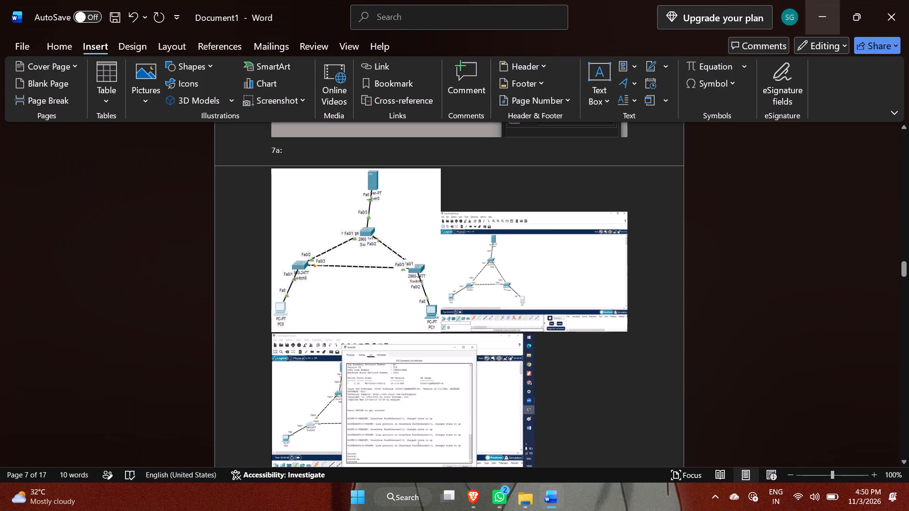
Insert a page break before the Exp6a: label and check that it sits with its topology diagram.
{"action": "scroll", "coordinate": [545, 227], "scroll_direction": "up", "scroll_amount": 7}
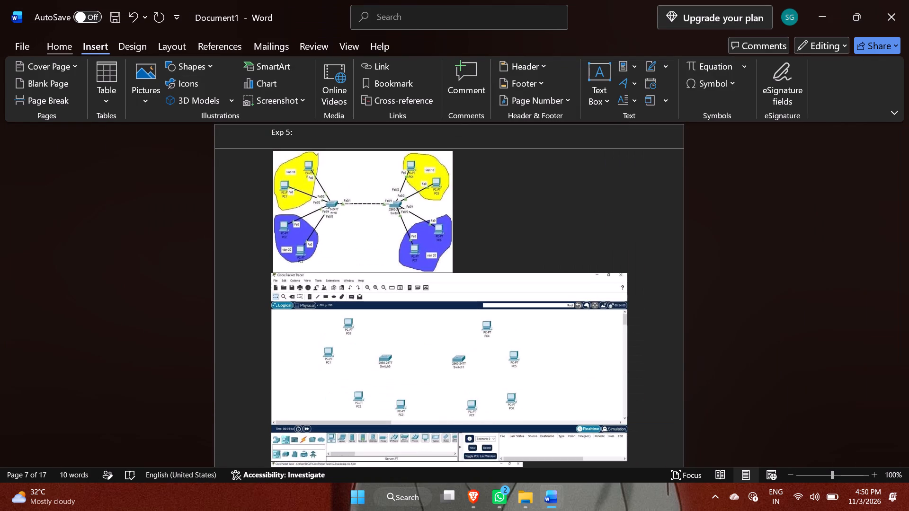
{"action": "left_click", "coordinate": [66, 96]}
{"action": "scroll", "coordinate": [232, 247], "scroll_direction": "up", "scroll_amount": 2}
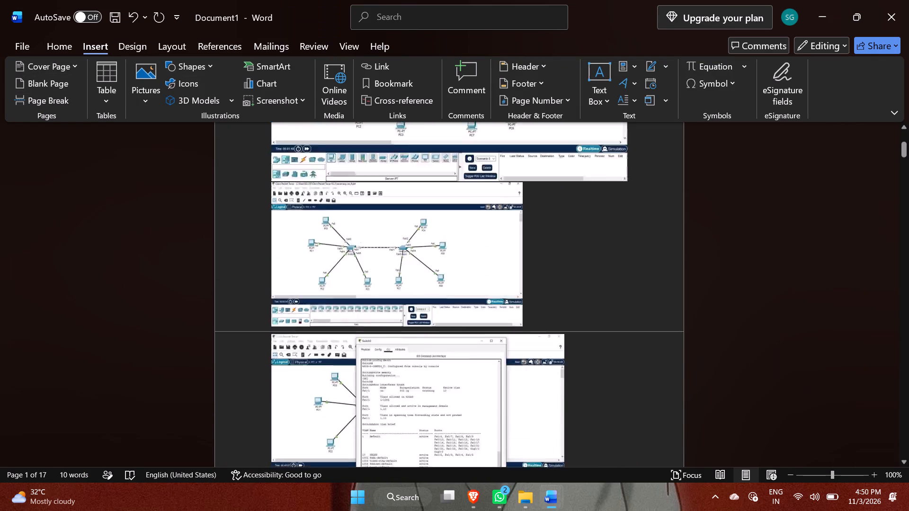
{"action": "scroll", "coordinate": [232, 247], "scroll_direction": "up", "scroll_amount": 7}
{"action": "scroll", "coordinate": [232, 247], "scroll_direction": "down", "scroll_amount": 1}
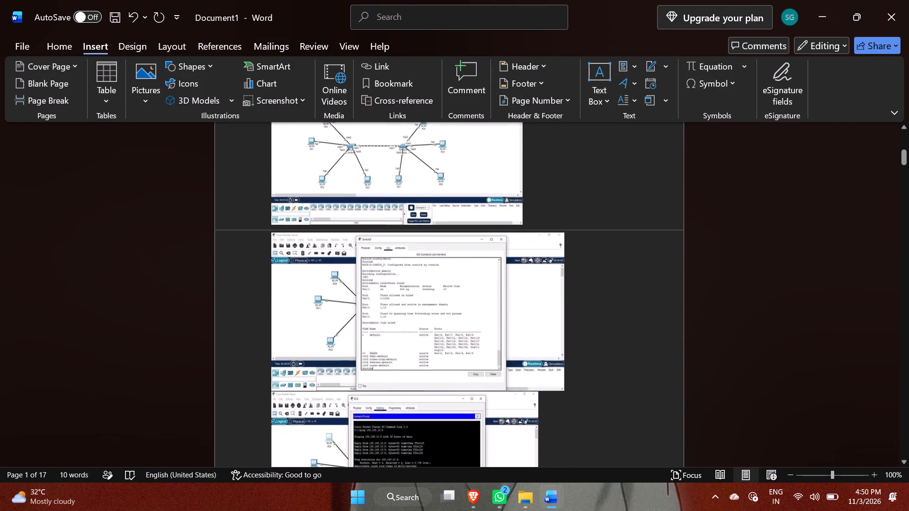
{"action": "scroll", "coordinate": [232, 247], "scroll_direction": "down", "scroll_amount": 1}
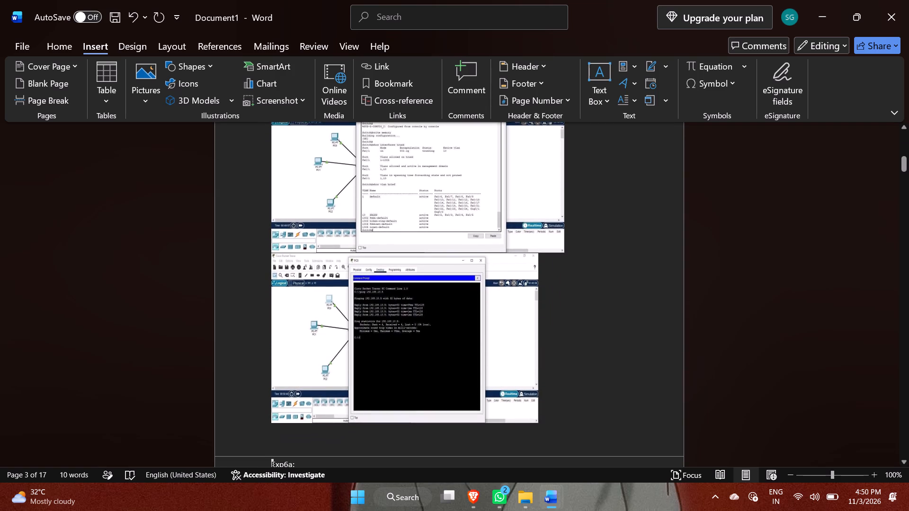
{"action": "scroll", "coordinate": [232, 247], "scroll_direction": "down", "scroll_amount": 1}
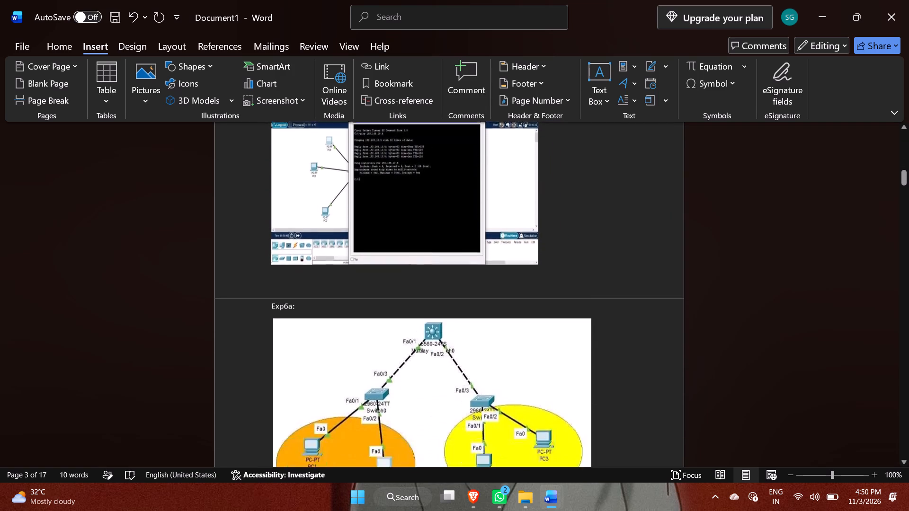
Examine the placement of labels and screenshots from Exp6a through the 7a: section of Document1.
{"action": "scroll", "coordinate": [232, 247], "scroll_direction": "down", "scroll_amount": 2}
{"action": "scroll", "coordinate": [232, 247], "scroll_direction": "up", "scroll_amount": 1}
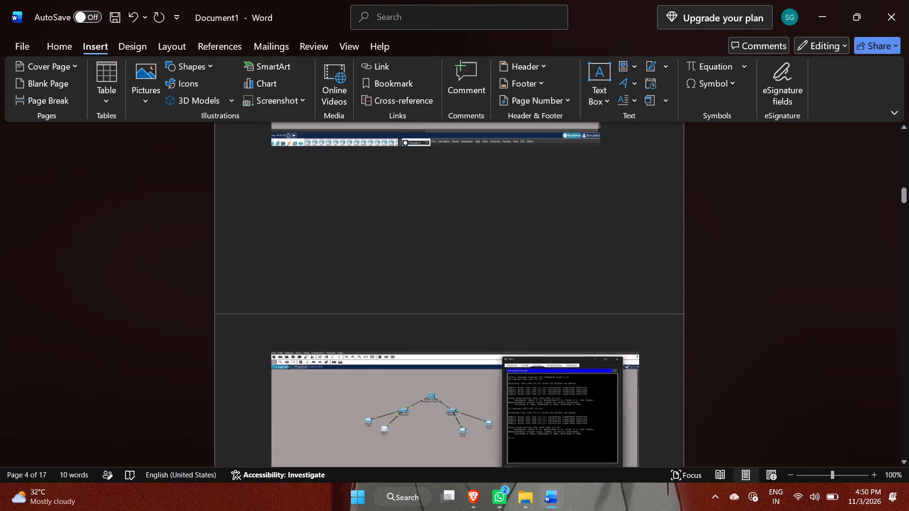
{"action": "scroll", "coordinate": [232, 247], "scroll_direction": "up", "scroll_amount": 1}
{"action": "left_click", "coordinate": [314, 368]}
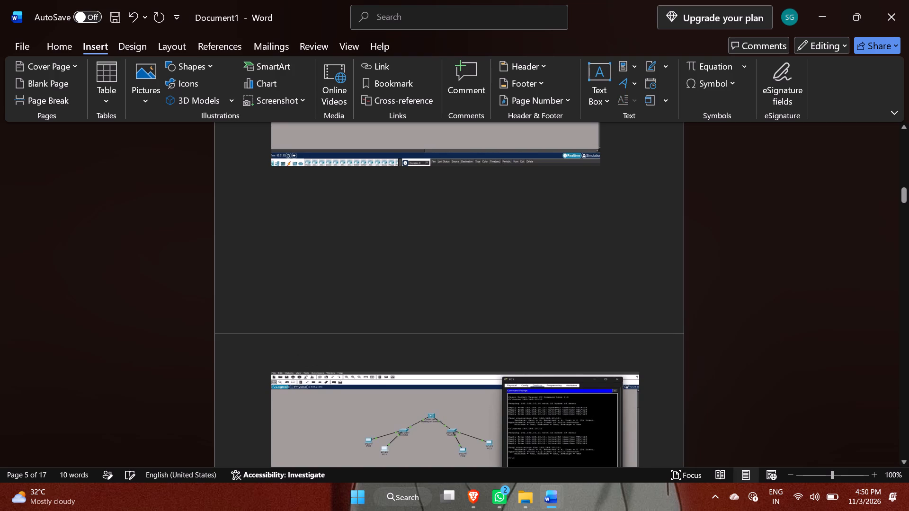
{"action": "left_click", "coordinate": [305, 415]}
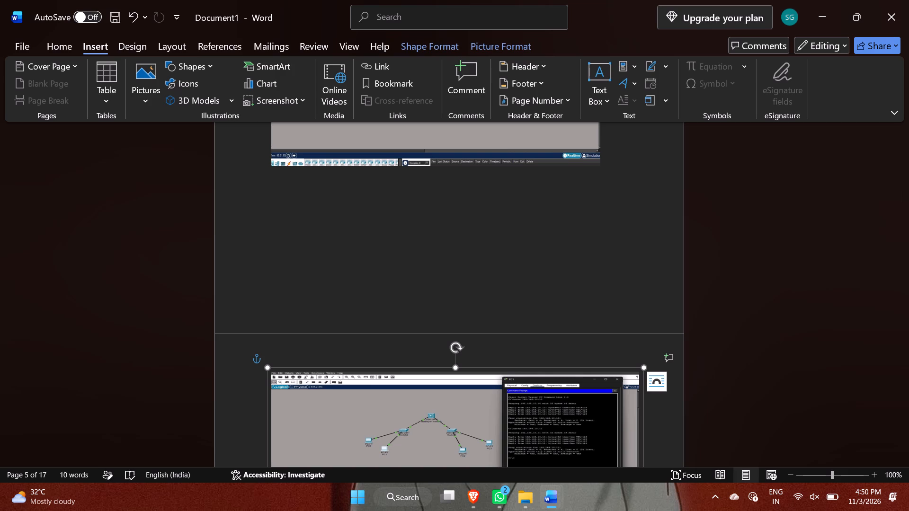
{"action": "scroll", "coordinate": [305, 415], "scroll_direction": "down", "scroll_amount": 1}
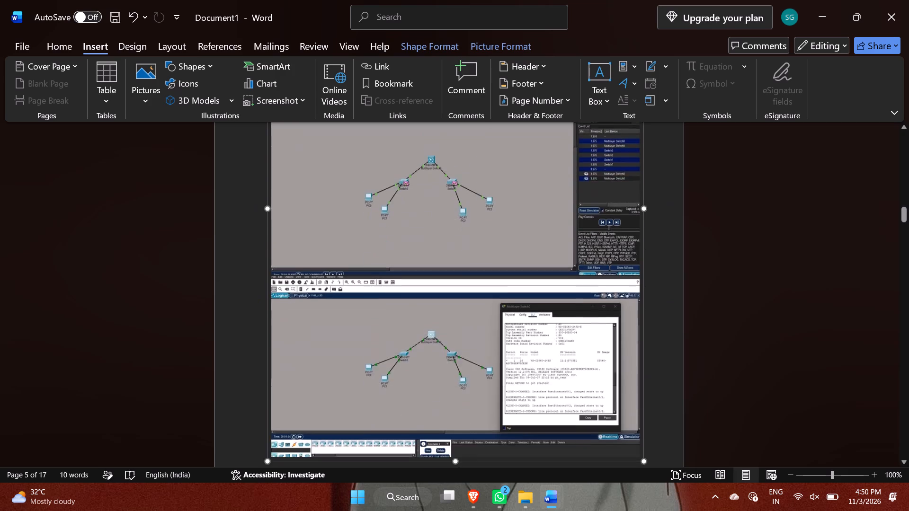
{"action": "scroll", "coordinate": [305, 415], "scroll_direction": "down", "scroll_amount": 2}
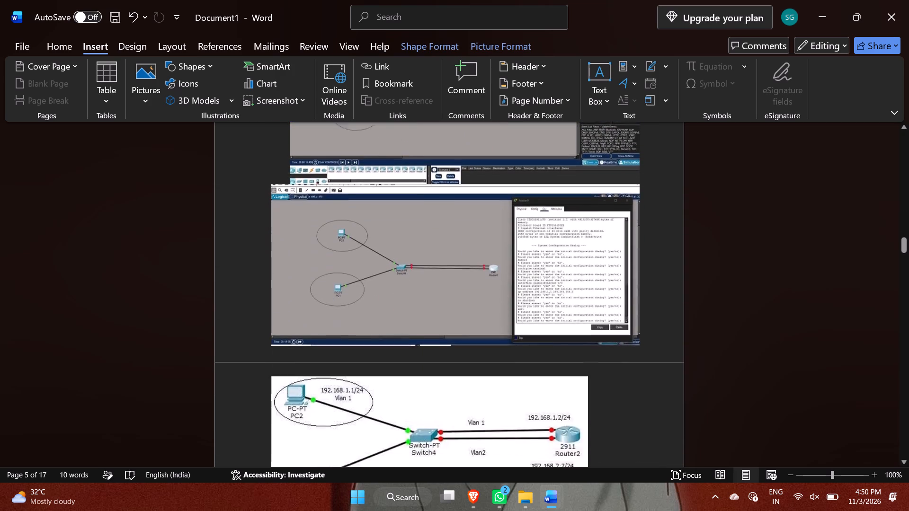
{"action": "scroll", "coordinate": [305, 415], "scroll_direction": "down", "scroll_amount": 2}
{"action": "scroll", "coordinate": [305, 415], "scroll_direction": "up", "scroll_amount": 1}
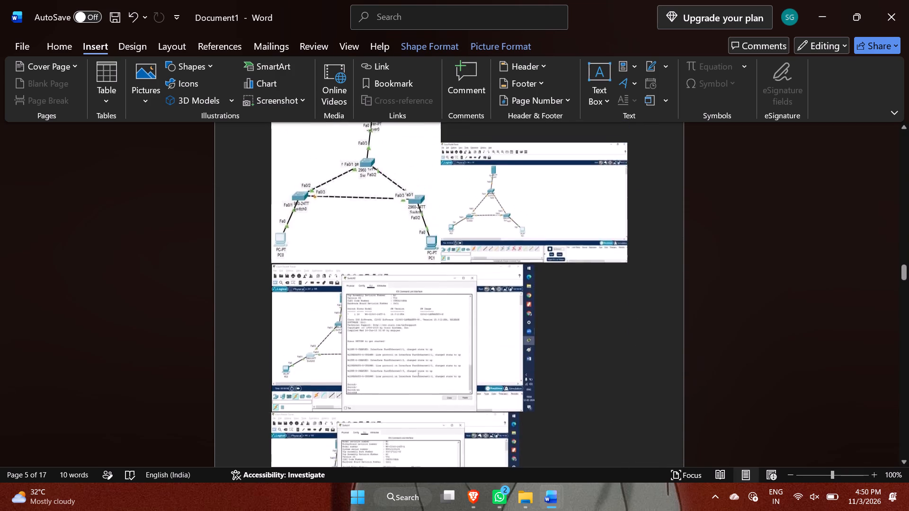
{"action": "scroll", "coordinate": [305, 415], "scroll_direction": "up", "scroll_amount": 1}
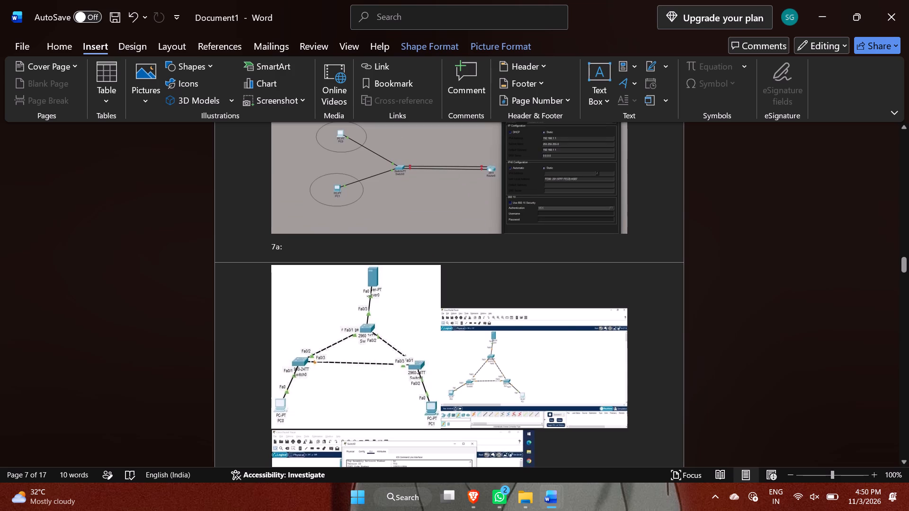
Insert one blank line above the 7a: label, below the IP configuration screenshot.
{"action": "left_click", "coordinate": [646, 215]}
{"action": "key", "text": "Return"}
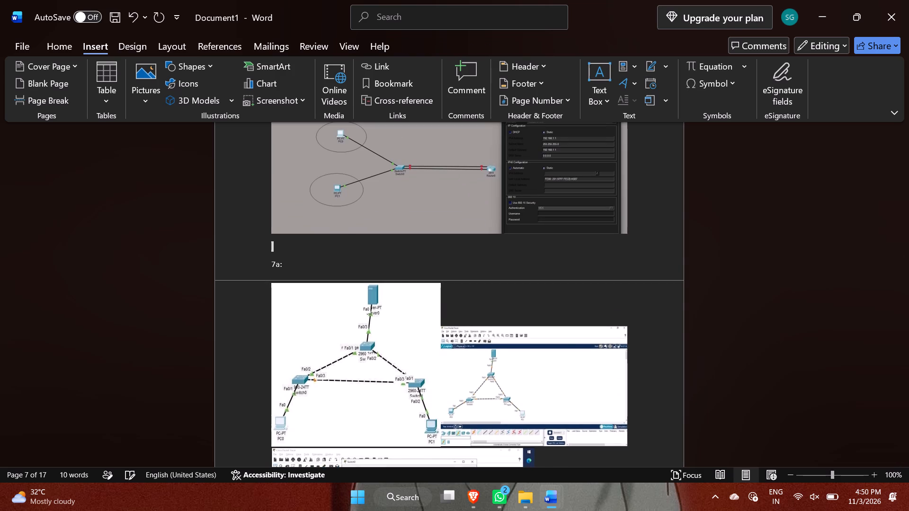
{"action": "key", "text": "Return"}
{"action": "left_click", "coordinate": [53, 114]}
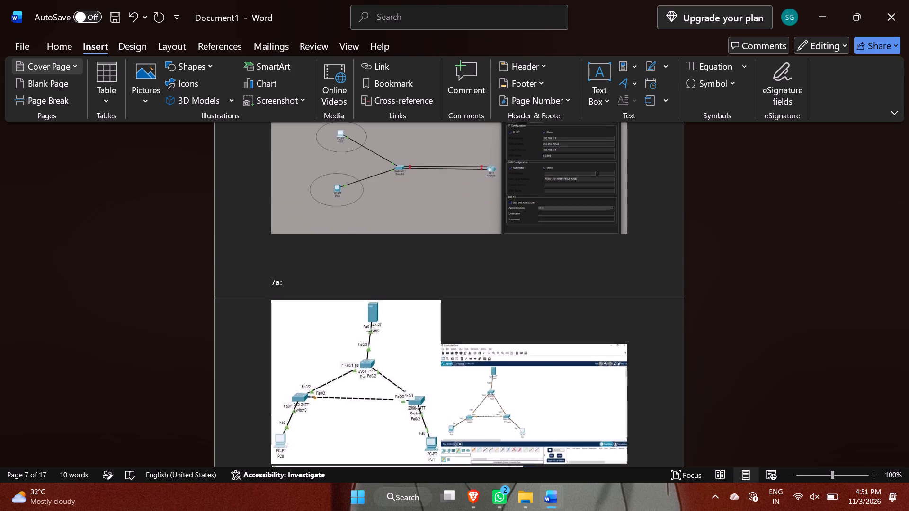
{"action": "left_click", "coordinate": [53, 42]}
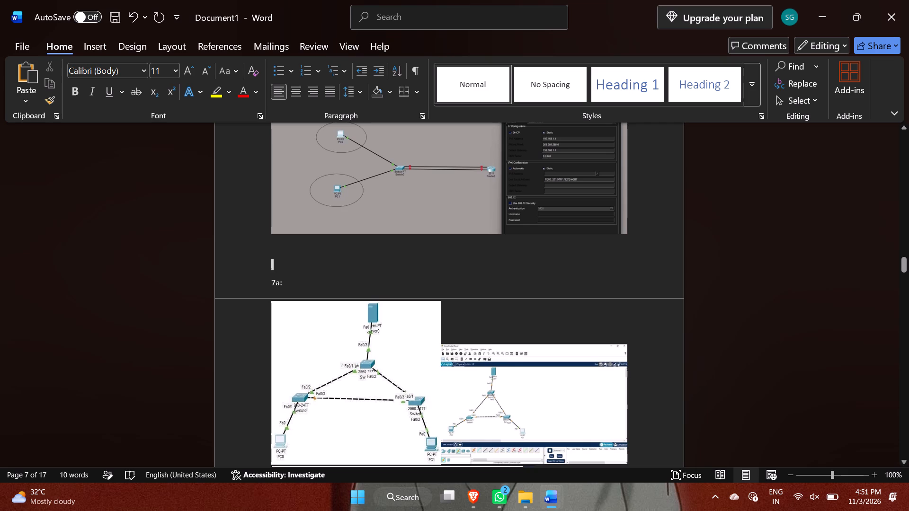
{"action": "key", "text": "BackSpace"}
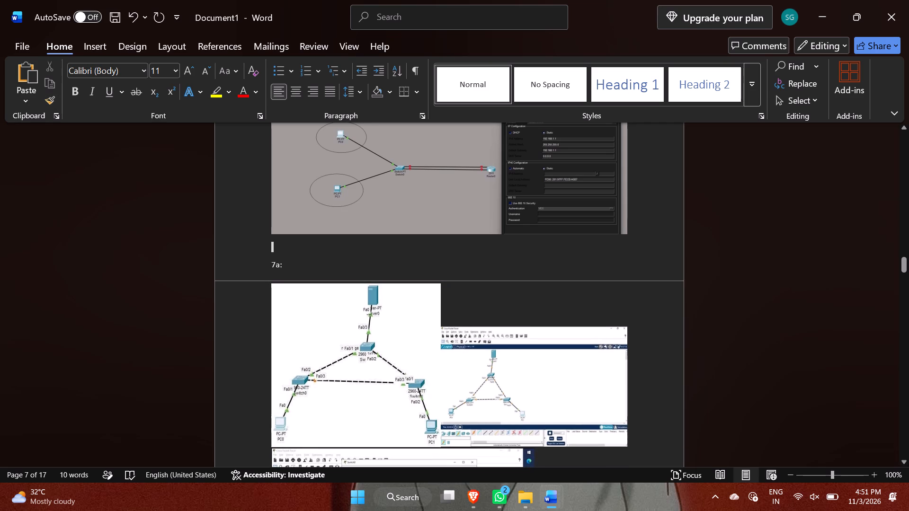
Export Document1 as a PDF named cn outputs in the OneDrive Documents folder.
{"action": "scroll", "coordinate": [394, 324], "scroll_direction": "down", "scroll_amount": 2}
{"action": "scroll", "coordinate": [394, 324], "scroll_direction": "up", "scroll_amount": 1}
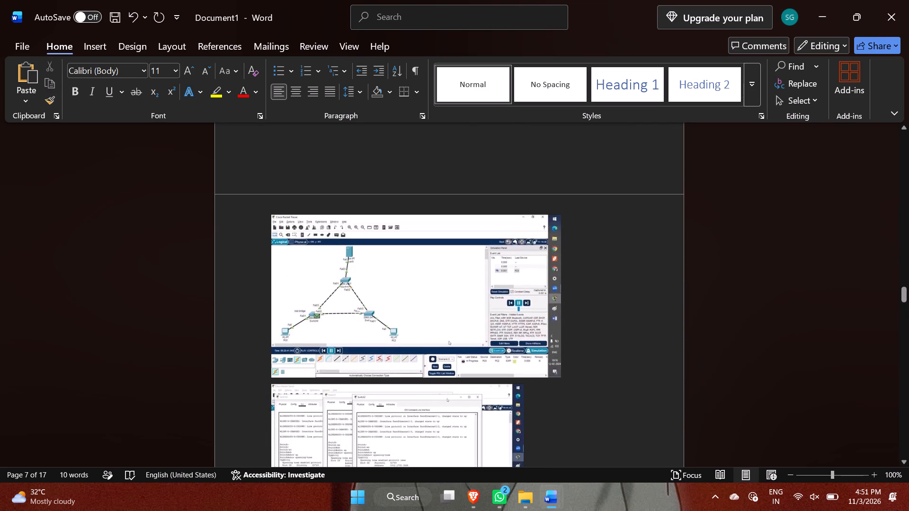
{"action": "scroll", "coordinate": [394, 324], "scroll_direction": "up", "scroll_amount": 1}
{"action": "scroll", "coordinate": [394, 324], "scroll_direction": "down", "scroll_amount": 2}
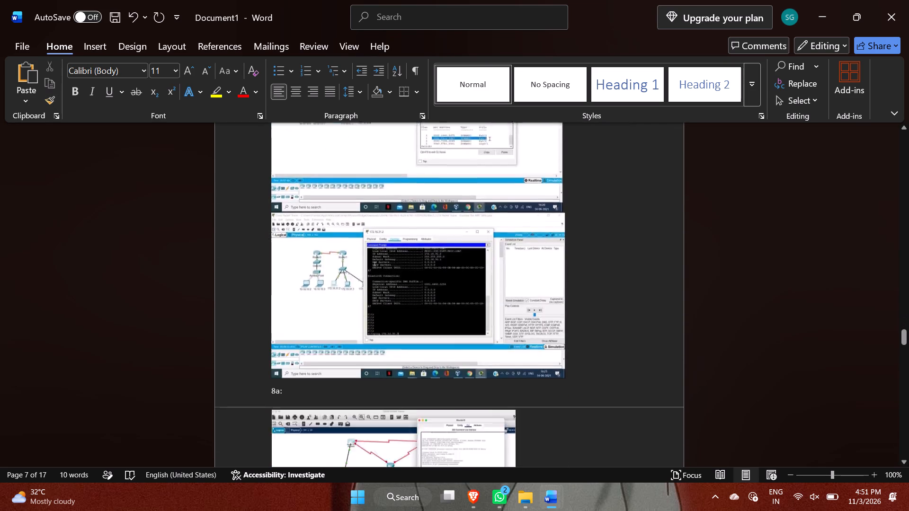
{"action": "scroll", "coordinate": [394, 324], "scroll_direction": "down", "scroll_amount": 2}
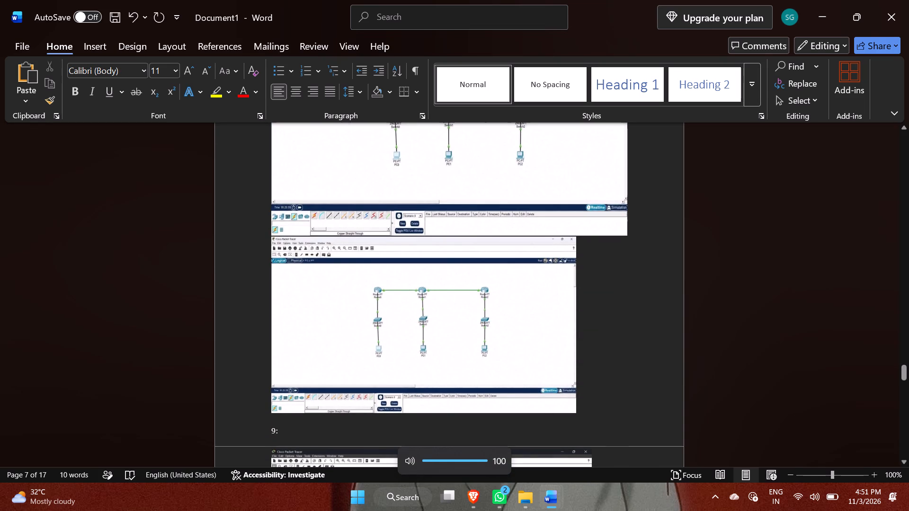
{"action": "left_click", "coordinate": [17, 37]}
{"action": "left_click", "coordinate": [71, 301]}
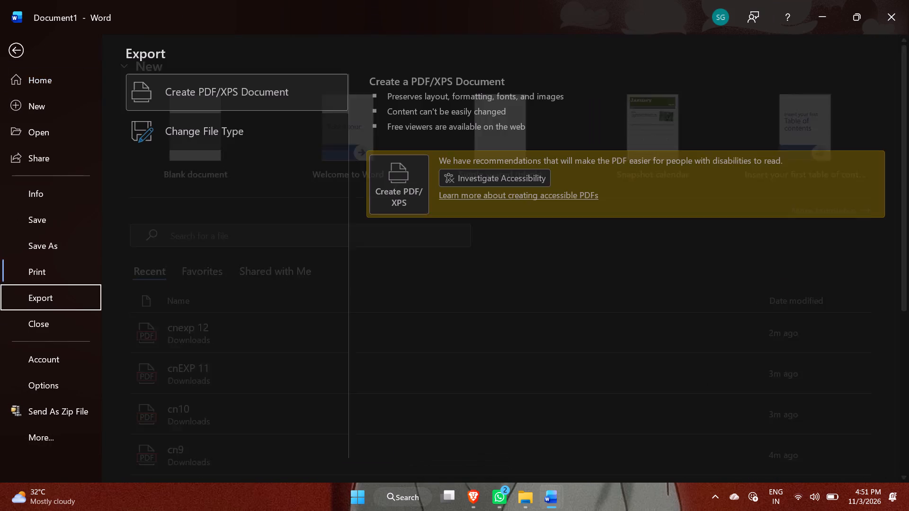
{"action": "left_click", "coordinate": [276, 141]}
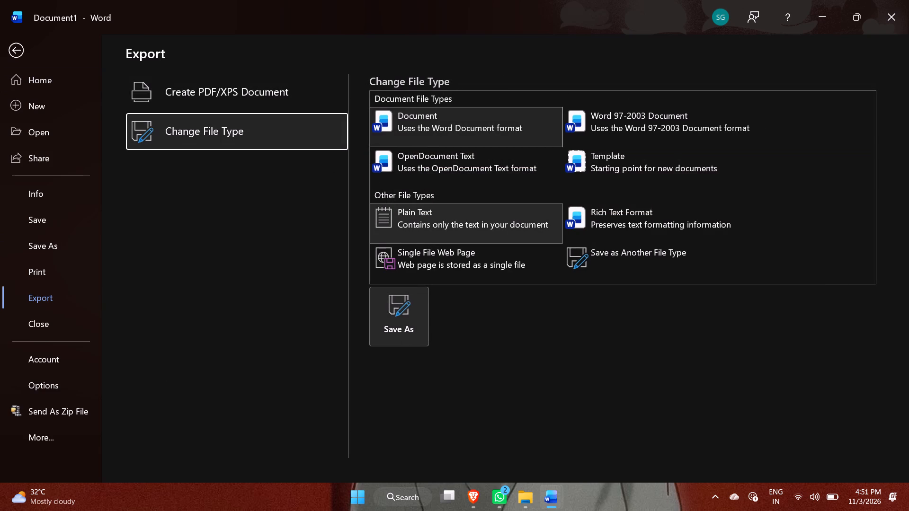
{"action": "left_click", "coordinate": [403, 313]}
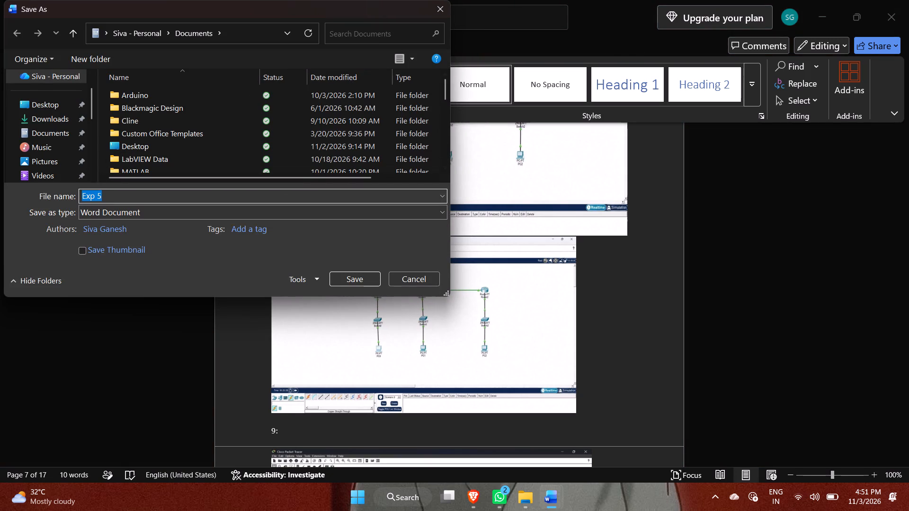
{"action": "left_click", "coordinate": [394, 215]}
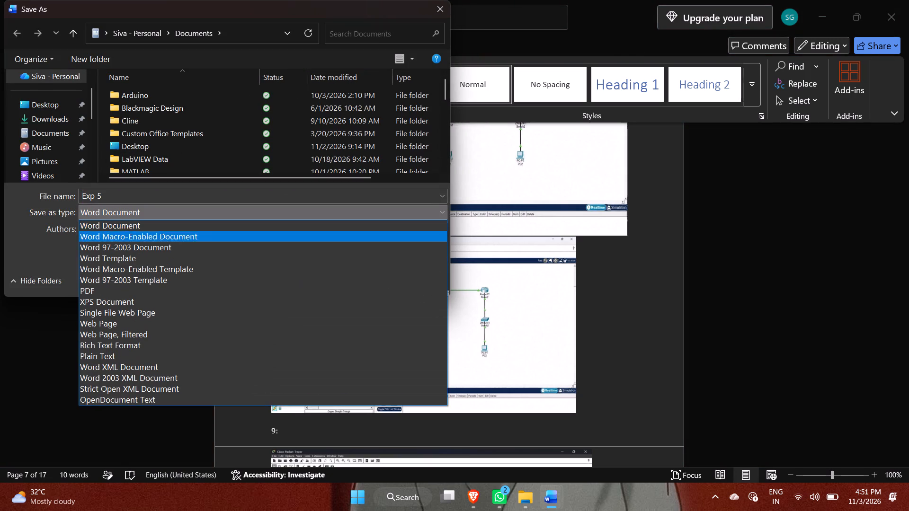
{"action": "left_click", "coordinate": [320, 291]}
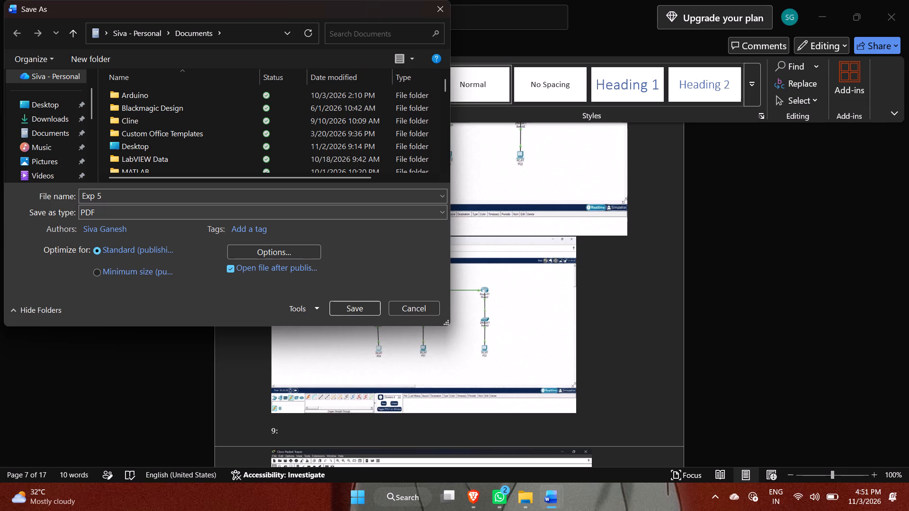
{"action": "left_click", "coordinate": [221, 195]}
{"action": "type", "text": "cn outputs"}
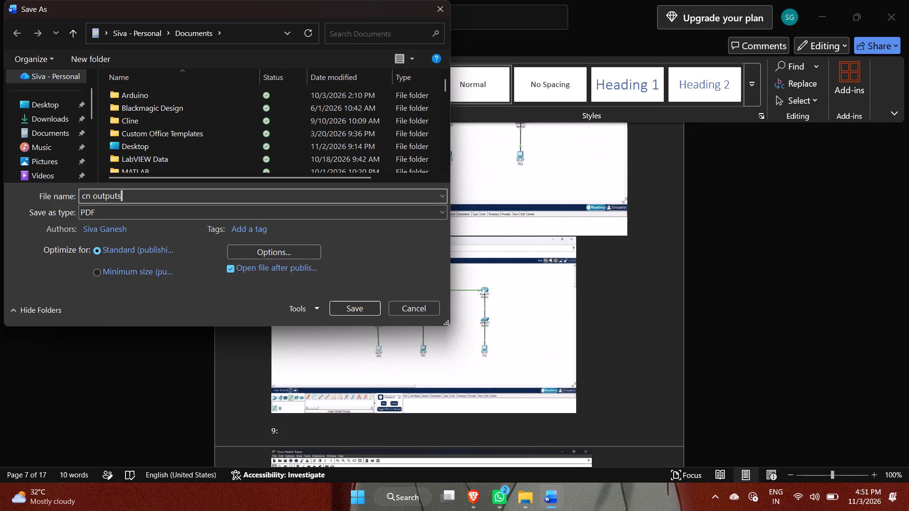
{"action": "key", "text": "Return"}
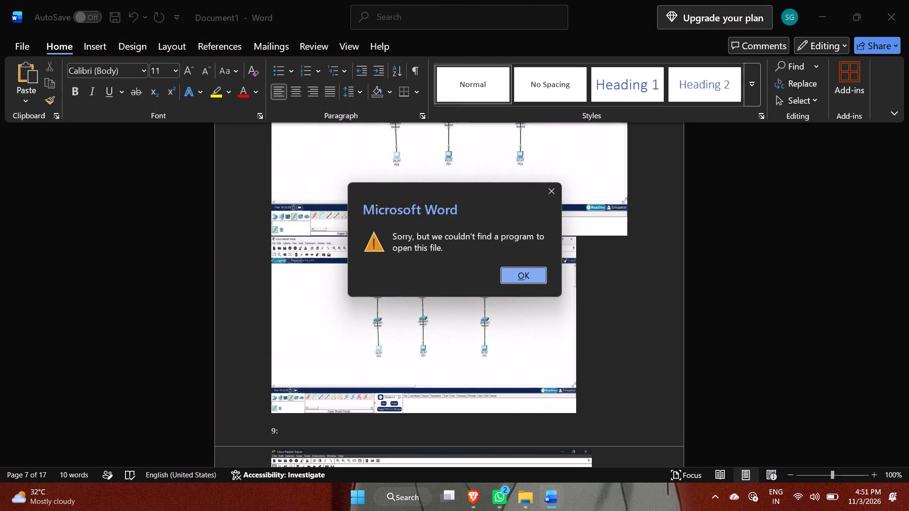
{"action": "left_click", "coordinate": [516, 265]}
Switch to File Explorer and open the cn outputs PDF from the OneDrive Documents folder in Microsoft Edge.
{"action": "left_click", "coordinate": [535, 501]}
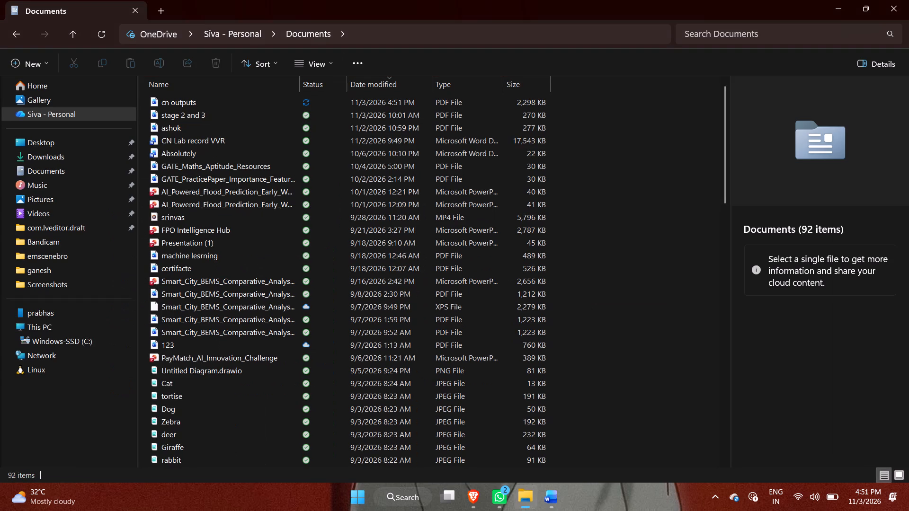
{"action": "right_click", "coordinate": [196, 102]}
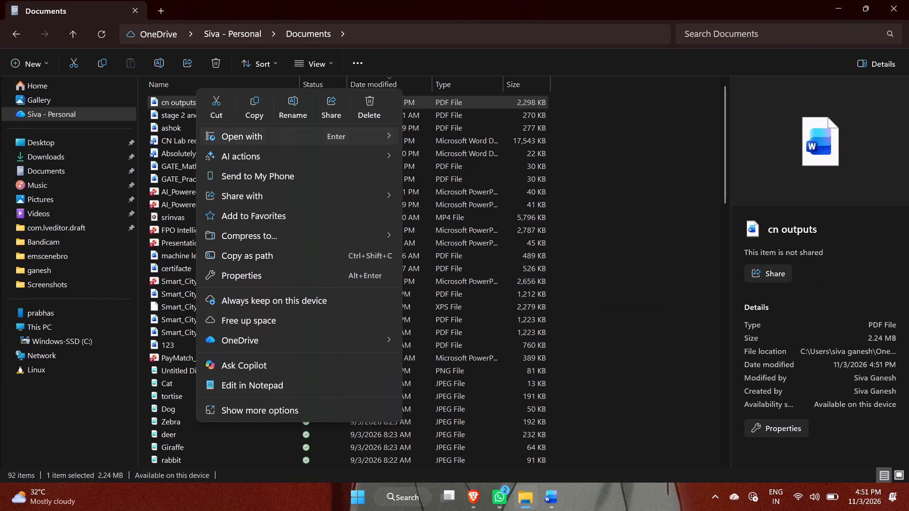
{"action": "left_click", "coordinate": [466, 203]}
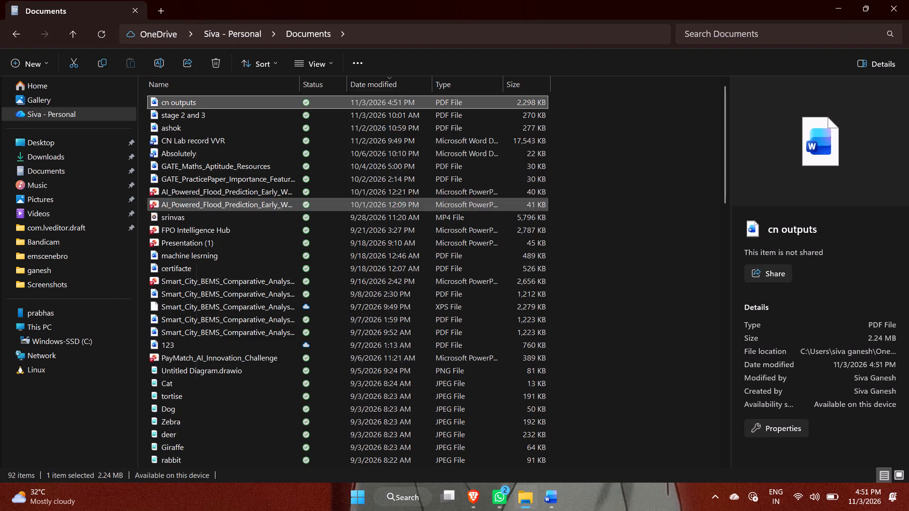
Examine the placement of experiment labels and screenshots from Exp 5: to the last page of cn outputs, and close the PDF.
{"action": "scroll", "coordinate": [475, 256], "scroll_direction": "up", "scroll_amount": 16}
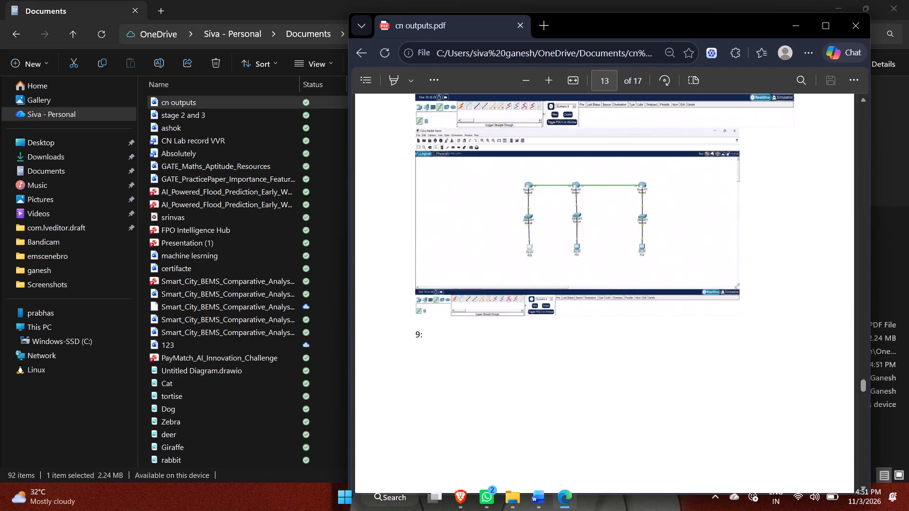
{"action": "scroll", "coordinate": [475, 256], "scroll_direction": "up", "scroll_amount": 18}
{"action": "scroll", "coordinate": [475, 256], "scroll_direction": "down", "scroll_amount": 2}
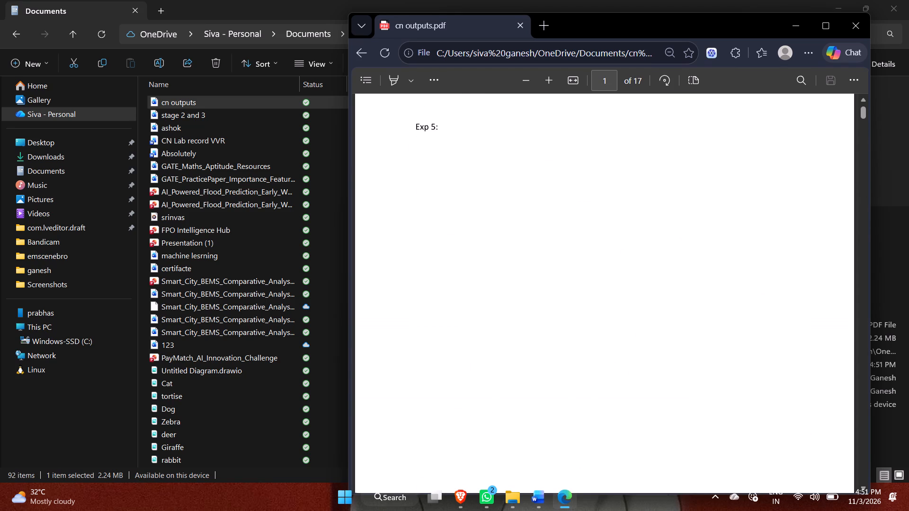
{"action": "scroll", "coordinate": [475, 256], "scroll_direction": "down", "scroll_amount": 10}
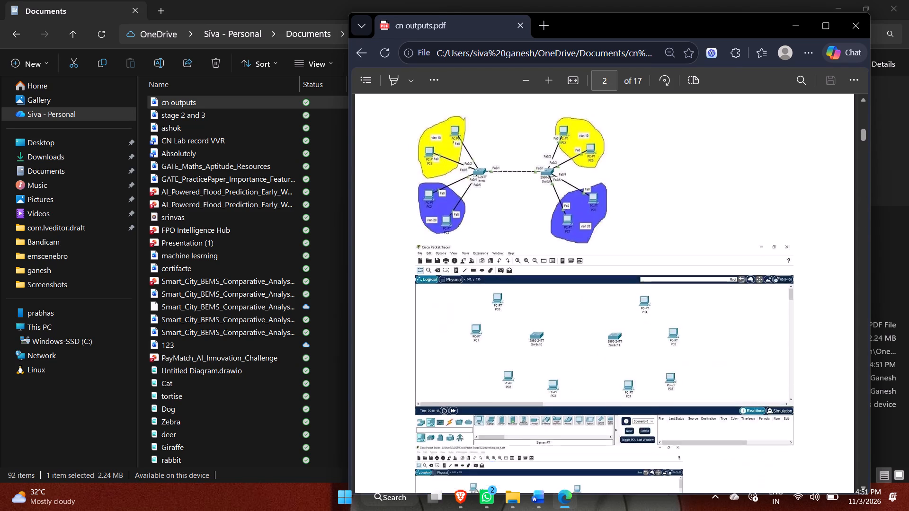
{"action": "scroll", "coordinate": [475, 256], "scroll_direction": "down", "scroll_amount": 10}
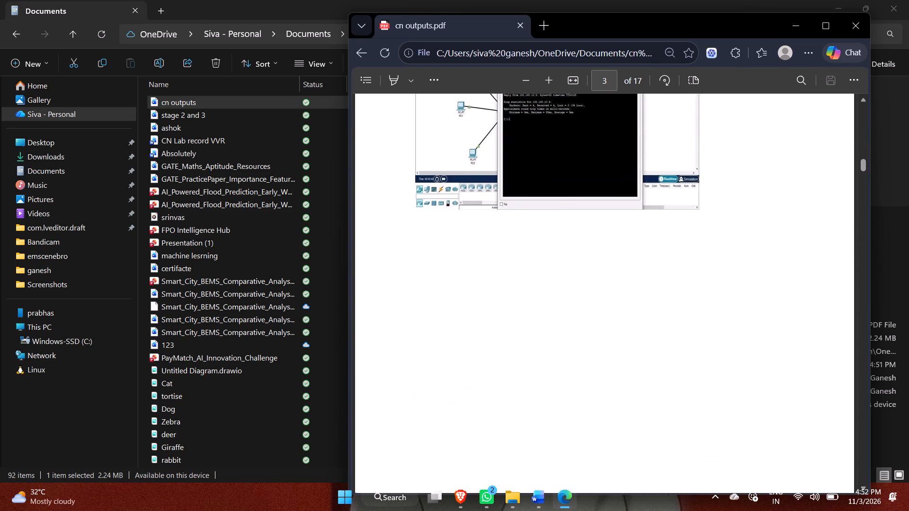
{"action": "scroll", "coordinate": [475, 256], "scroll_direction": "down", "scroll_amount": 10}
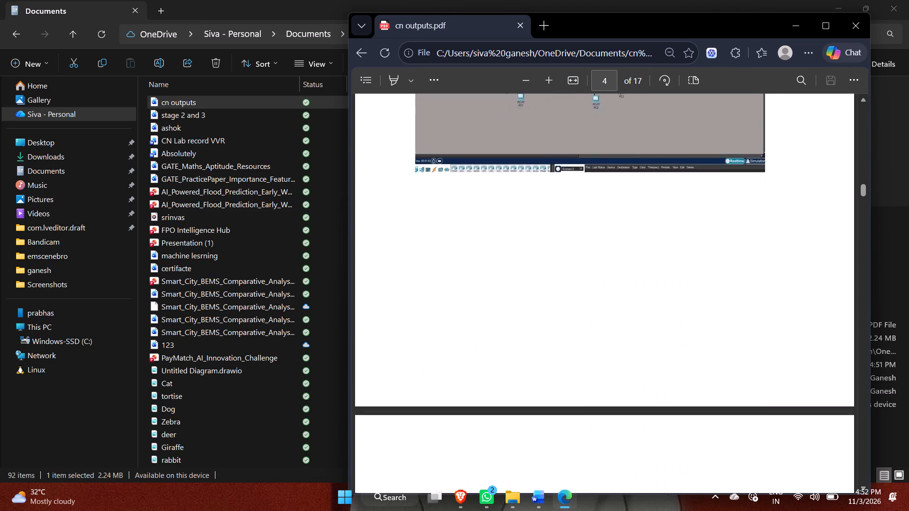
{"action": "scroll", "coordinate": [475, 256], "scroll_direction": "down", "scroll_amount": 10}
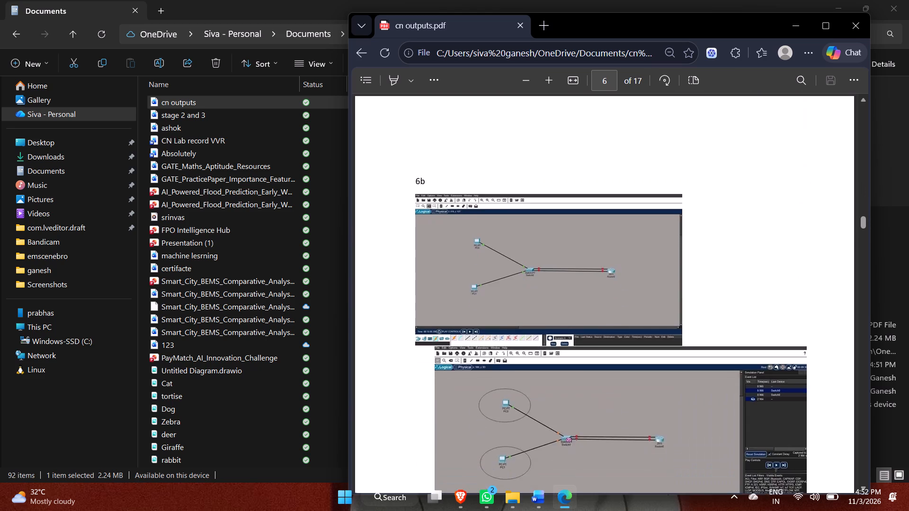
{"action": "scroll", "coordinate": [475, 256], "scroll_direction": "down", "scroll_amount": 9}
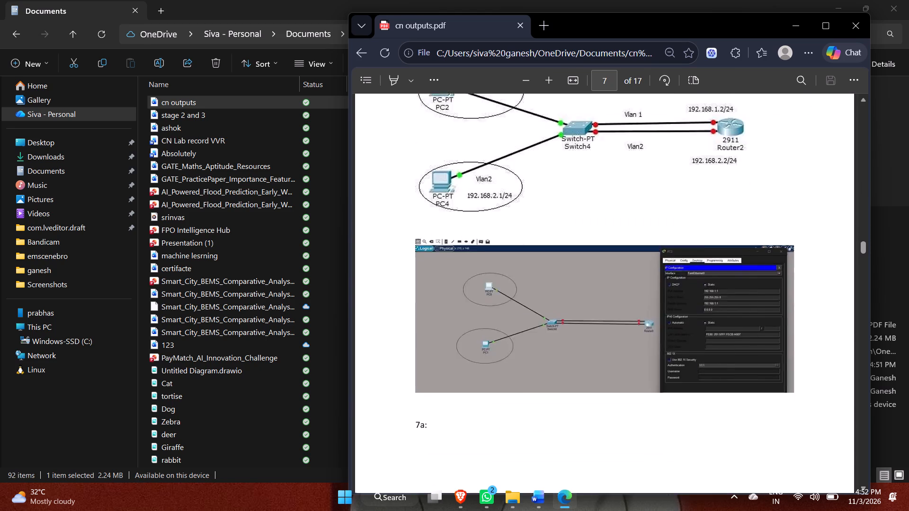
{"action": "scroll", "coordinate": [475, 256], "scroll_direction": "down", "scroll_amount": 9}
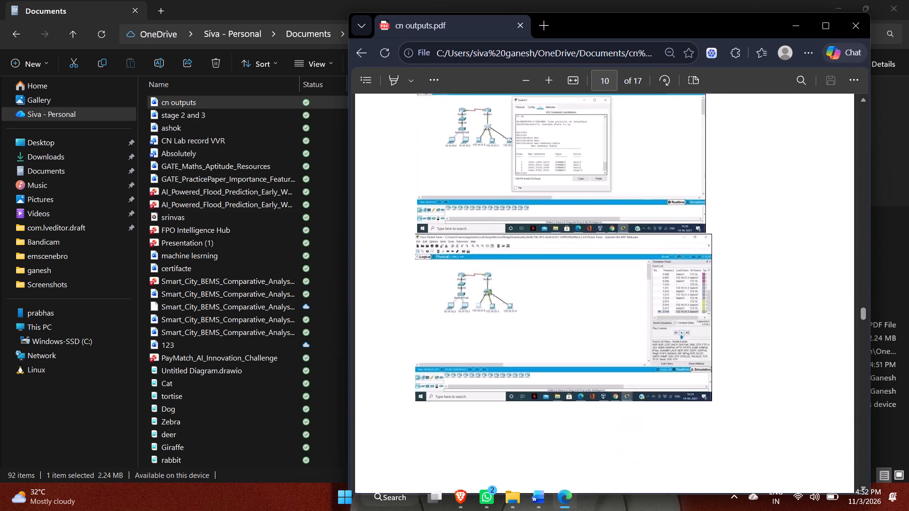
{"action": "scroll", "coordinate": [475, 256], "scroll_direction": "down", "scroll_amount": 8}
{"action": "scroll", "coordinate": [475, 256], "scroll_direction": "up", "scroll_amount": 2}
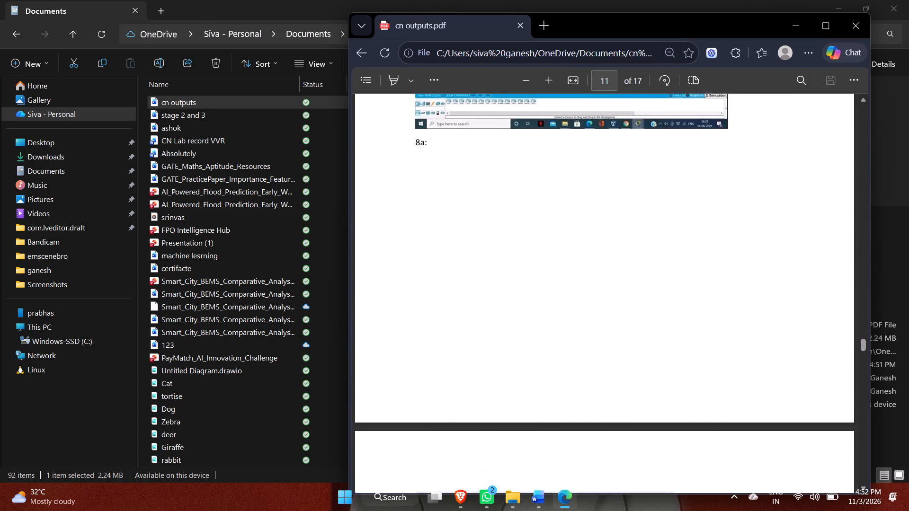
{"action": "scroll", "coordinate": [475, 256], "scroll_direction": "up", "scroll_amount": 1}
{"action": "scroll", "coordinate": [475, 256], "scroll_direction": "down", "scroll_amount": 8}
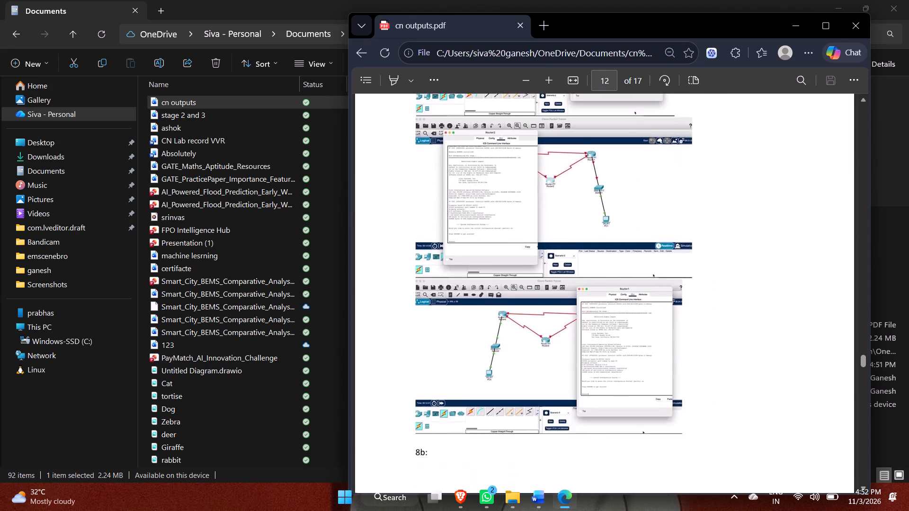
{"action": "scroll", "coordinate": [475, 256], "scroll_direction": "down", "scroll_amount": 9}
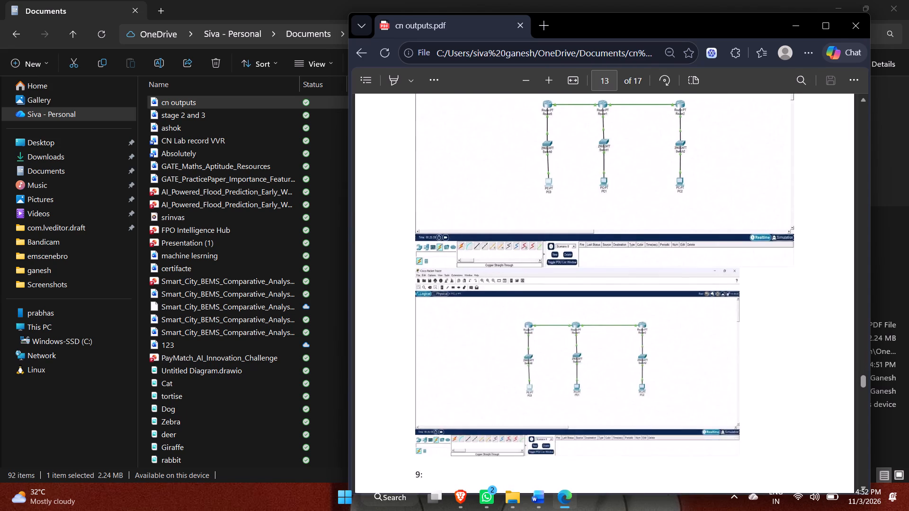
{"action": "scroll", "coordinate": [475, 256], "scroll_direction": "down", "scroll_amount": 9}
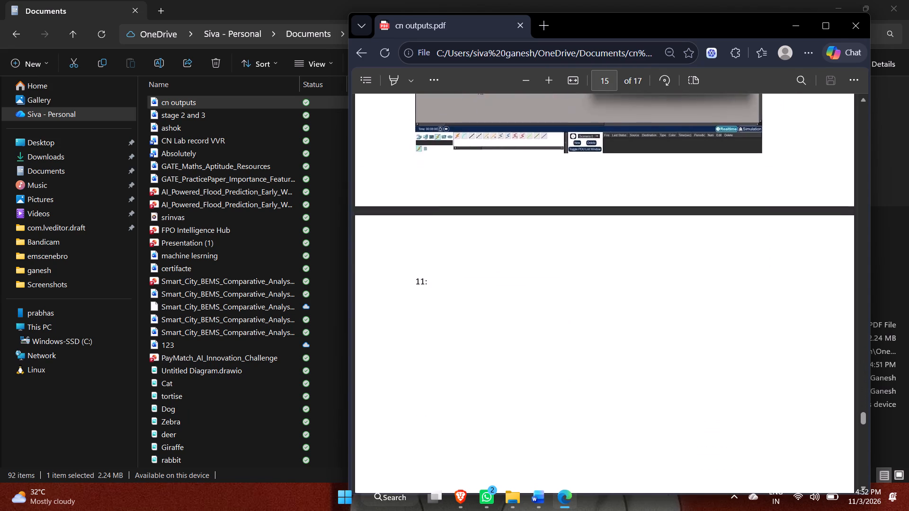
{"action": "scroll", "coordinate": [475, 256], "scroll_direction": "down", "scroll_amount": 8}
{"action": "scroll", "coordinate": [475, 256], "scroll_direction": "up", "scroll_amount": 2}
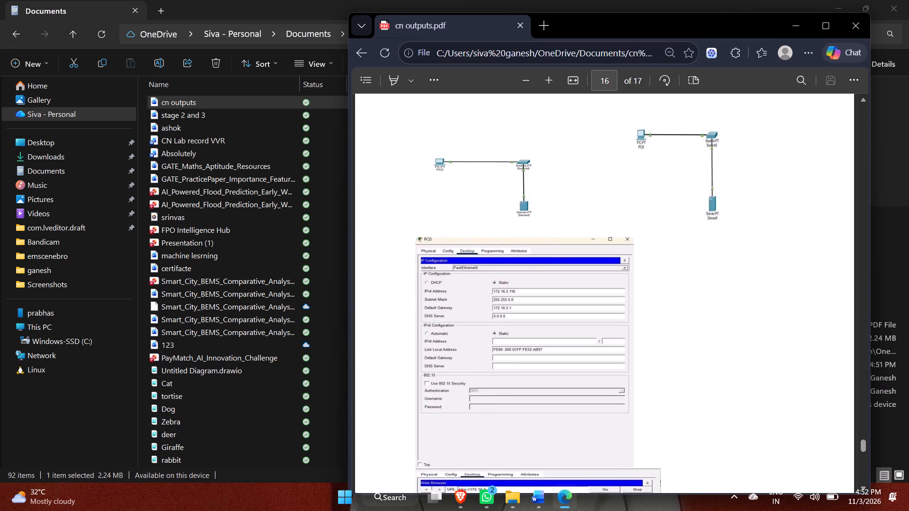
{"action": "scroll", "coordinate": [475, 256], "scroll_direction": "up", "scroll_amount": 5}
{"action": "scroll", "coordinate": [475, 256], "scroll_direction": "down", "scroll_amount": 7}
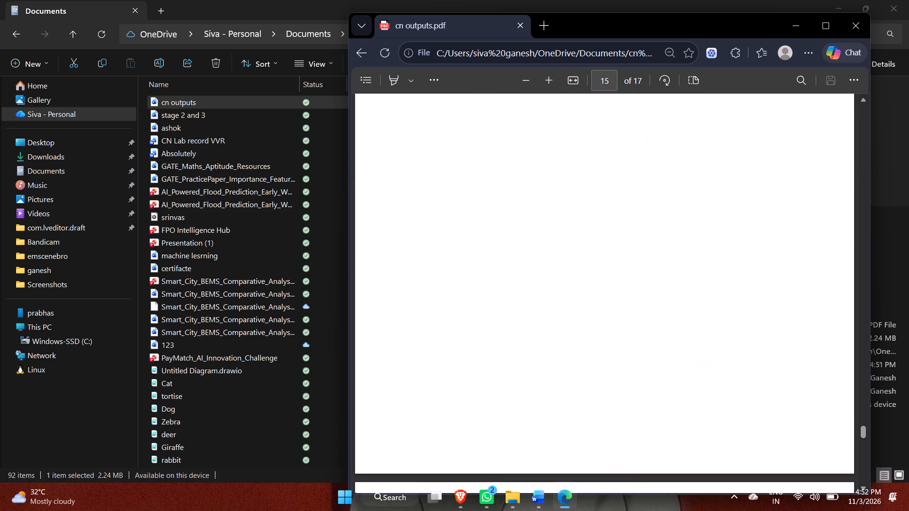
{"action": "scroll", "coordinate": [475, 256], "scroll_direction": "down", "scroll_amount": 15}
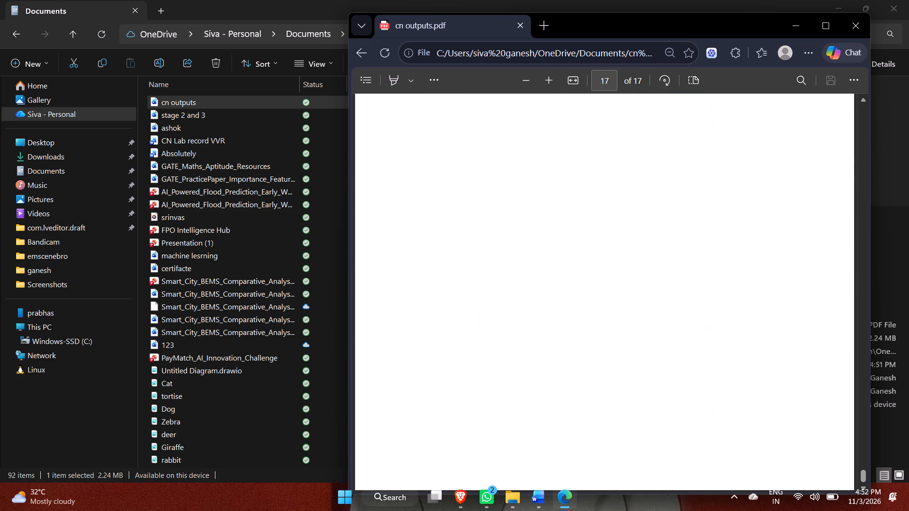
{"action": "scroll", "coordinate": [475, 256], "scroll_direction": "up", "scroll_amount": 1}
{"action": "left_click", "coordinate": [859, 18]}
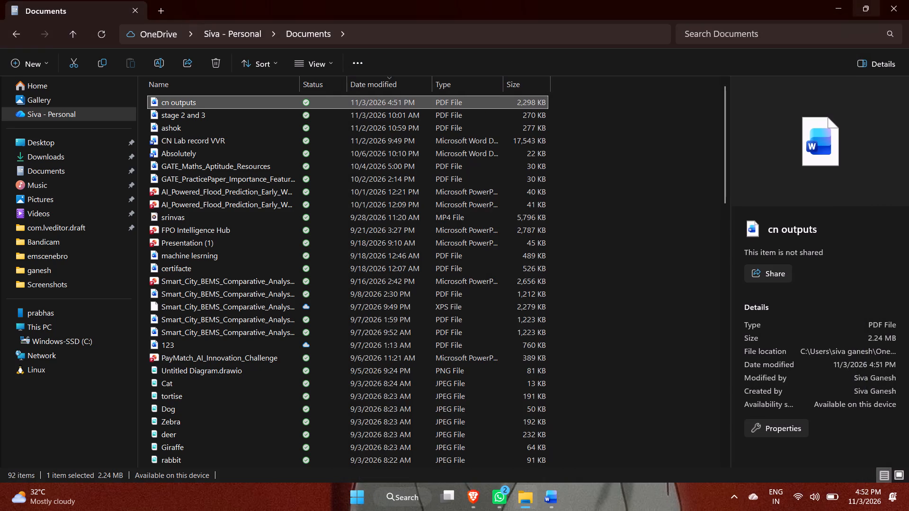
Return to Document1 in Word and dismiss the open message box.
{"action": "left_click", "coordinate": [844, 1]}
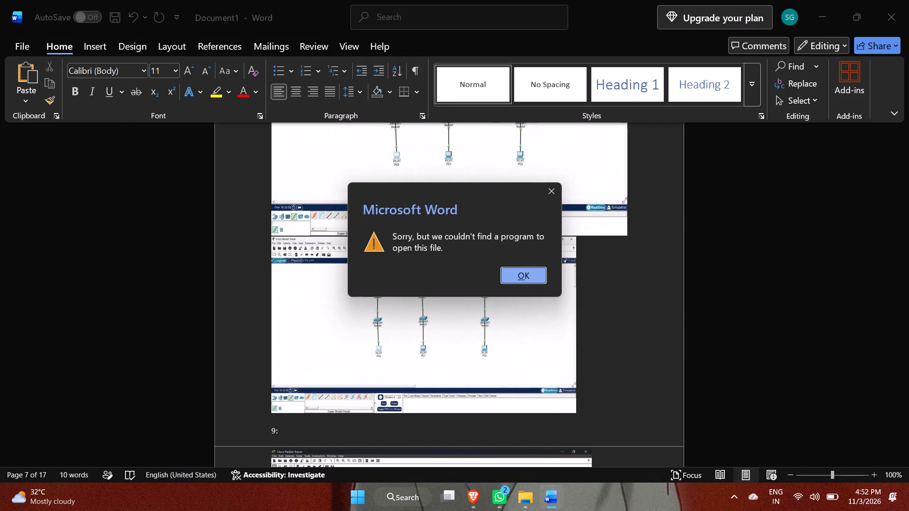
{"action": "left_click_drag", "start_coordinate": [820, 9], "coordinate": [525, 277]}
{"action": "left_click", "coordinate": [525, 277]}
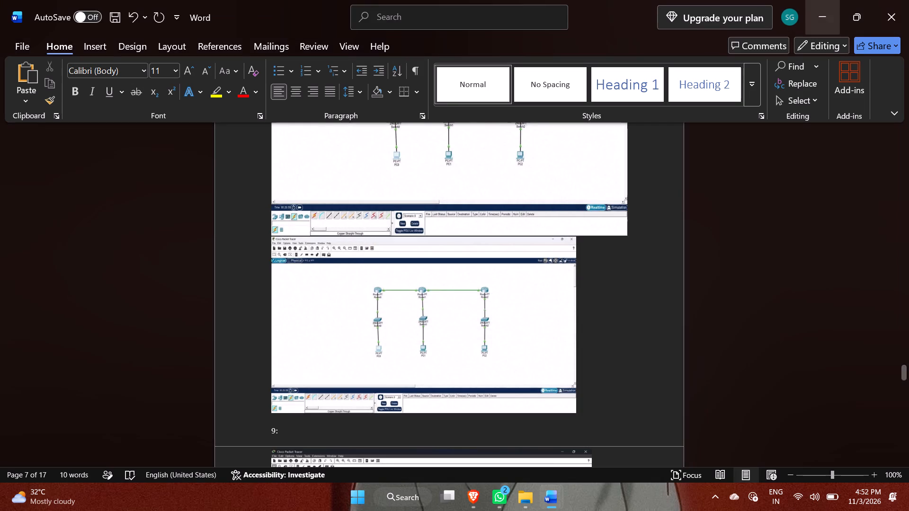
Switch to File Explorer and open the cn outputs PDF from the OneDrive Documents folder in Word.
{"action": "left_click", "coordinate": [819, 0]}
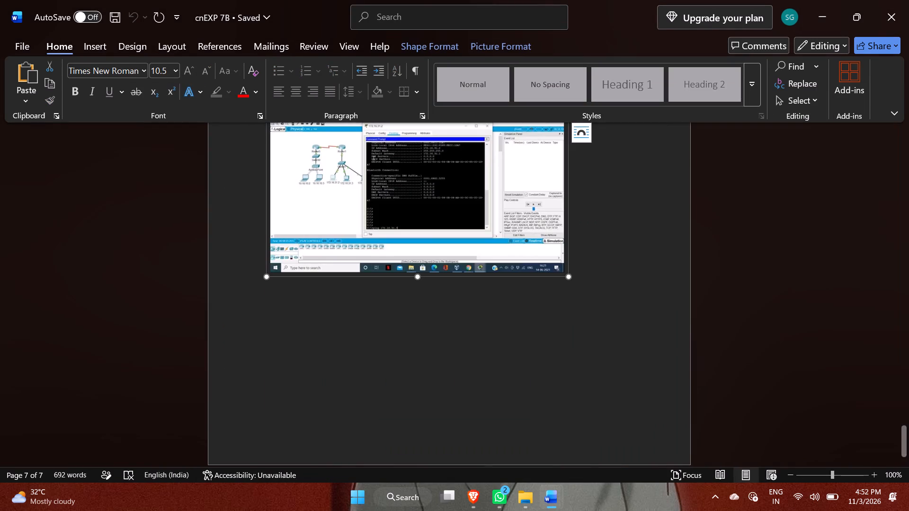
{"action": "left_click", "coordinate": [535, 488]}
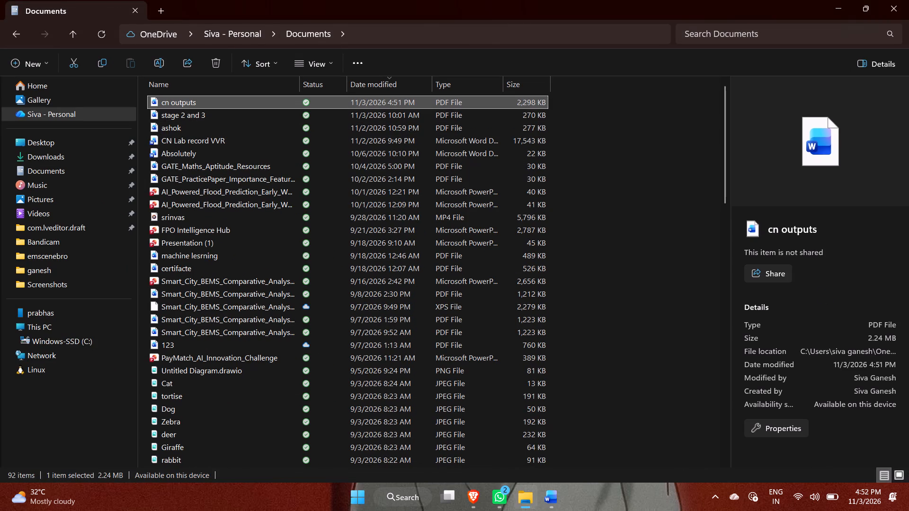
{"action": "right_click", "coordinate": [252, 107]}
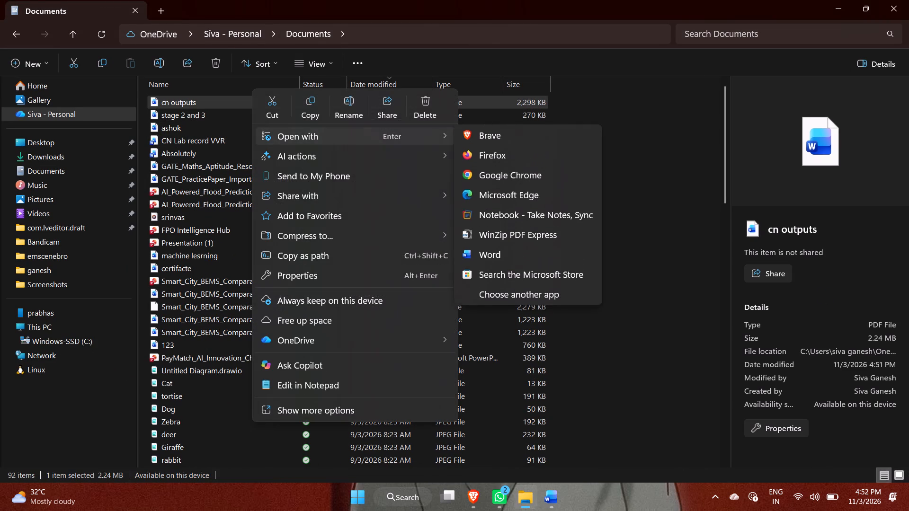
{"action": "left_click", "coordinate": [488, 256]}
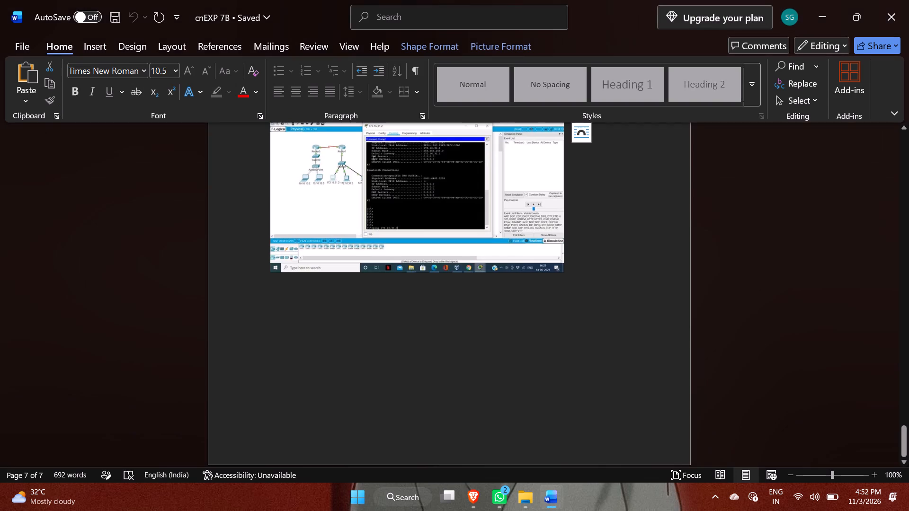
Examine the page layout of cn outputs from Exp 5: to the last page, close it, and minimize the cnEXP 7B document.
{"action": "scroll", "coordinate": [488, 256], "scroll_direction": "up", "scroll_amount": 1}
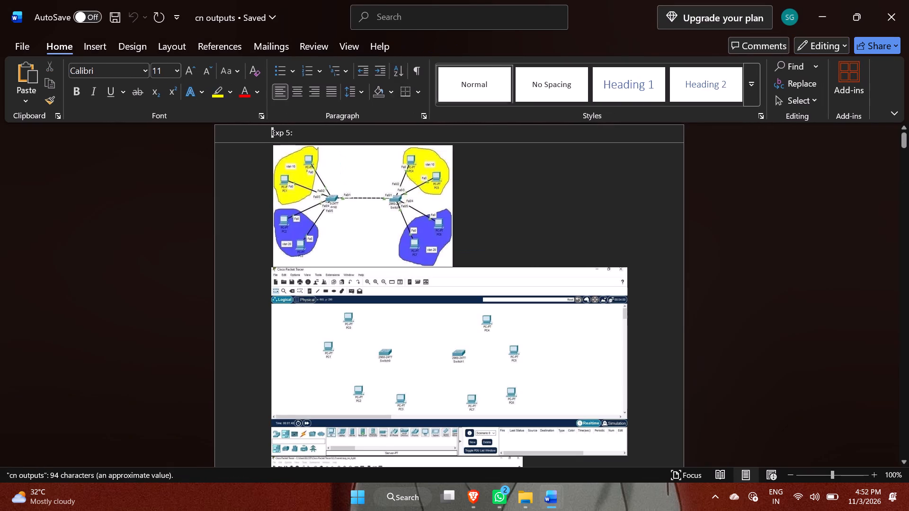
{"action": "scroll", "coordinate": [488, 256], "scroll_direction": "up", "scroll_amount": 1}
{"action": "scroll", "coordinate": [488, 256], "scroll_direction": "down", "scroll_amount": 3}
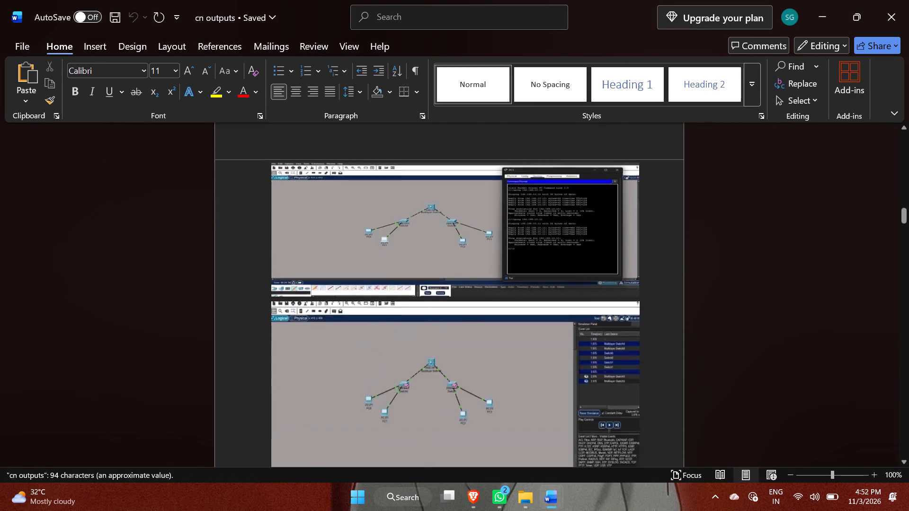
{"action": "scroll", "coordinate": [488, 256], "scroll_direction": "down", "scroll_amount": 1}
{"action": "scroll", "coordinate": [488, 256], "scroll_direction": "up", "scroll_amount": 1}
{"action": "scroll", "coordinate": [488, 256], "scroll_direction": "down", "scroll_amount": 6}
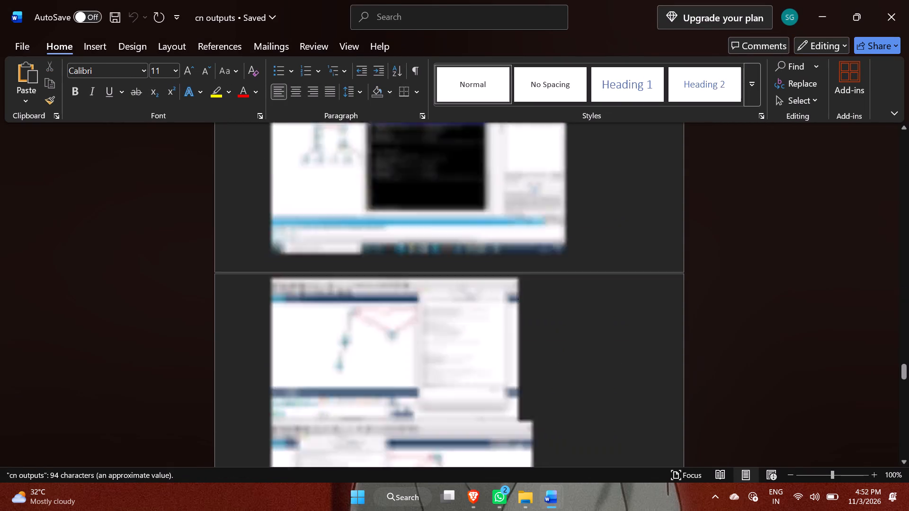
{"action": "scroll", "coordinate": [488, 256], "scroll_direction": "down", "scroll_amount": 4}
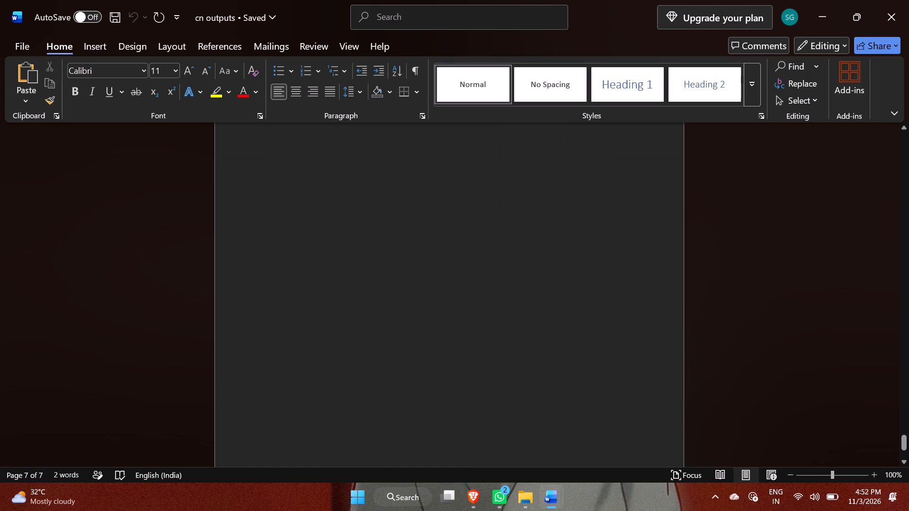
{"action": "scroll", "coordinate": [605, 156], "scroll_direction": "up", "scroll_amount": 4}
{"action": "left_click", "coordinate": [908, 0]}
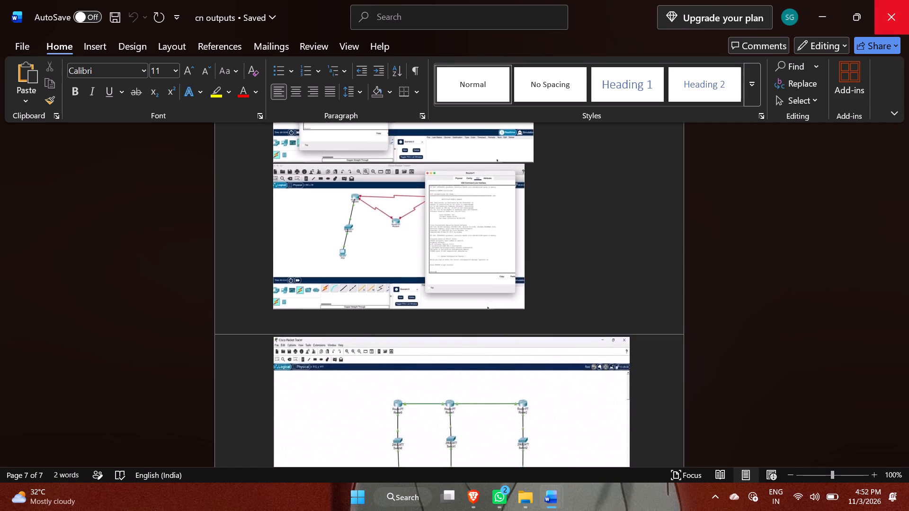
{"action": "left_click", "coordinate": [808, 0]}
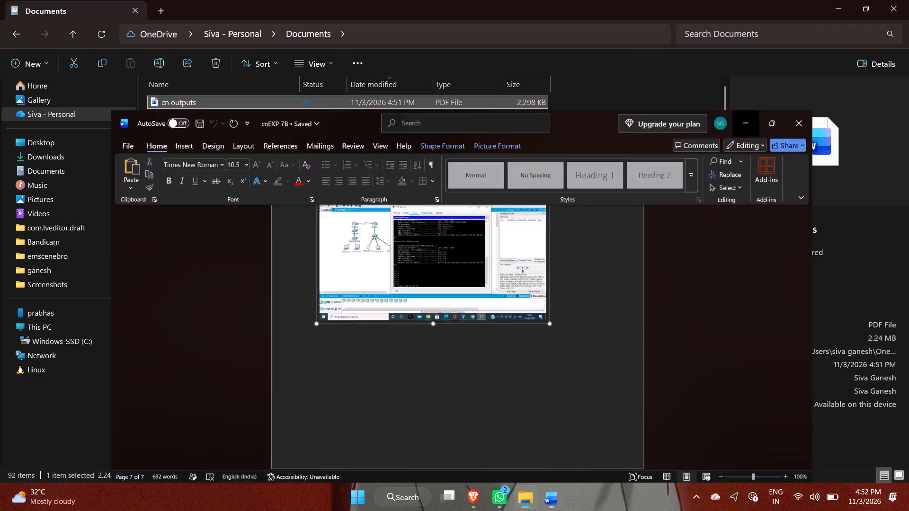
Switch to Brave, search the web for "ilove pdf" in the second Google tab, and open the iLovePDF website.
{"action": "left_click", "coordinate": [472, 499]}
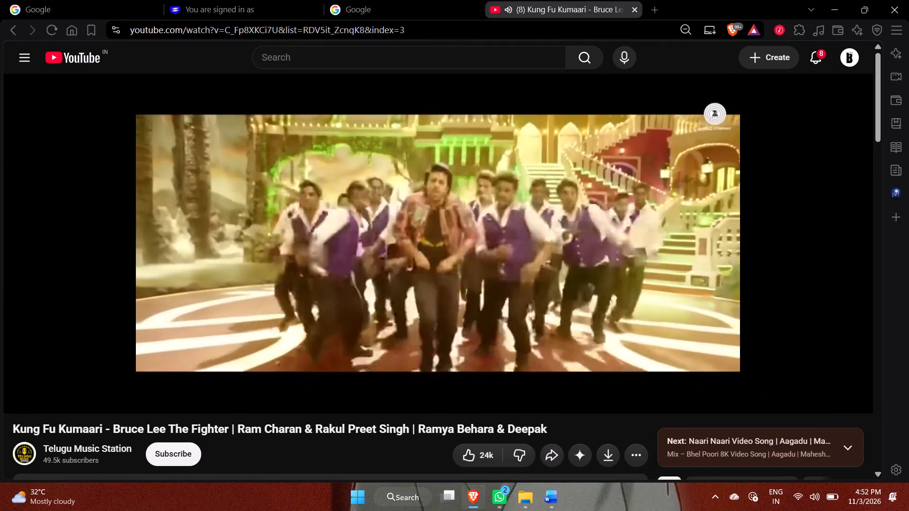
{"action": "left_click", "coordinate": [388, 0]}
{"action": "left_click", "coordinate": [395, 26]}
{"action": "type", "text": "ilove pdf"}
{"action": "key", "text": "Return"}
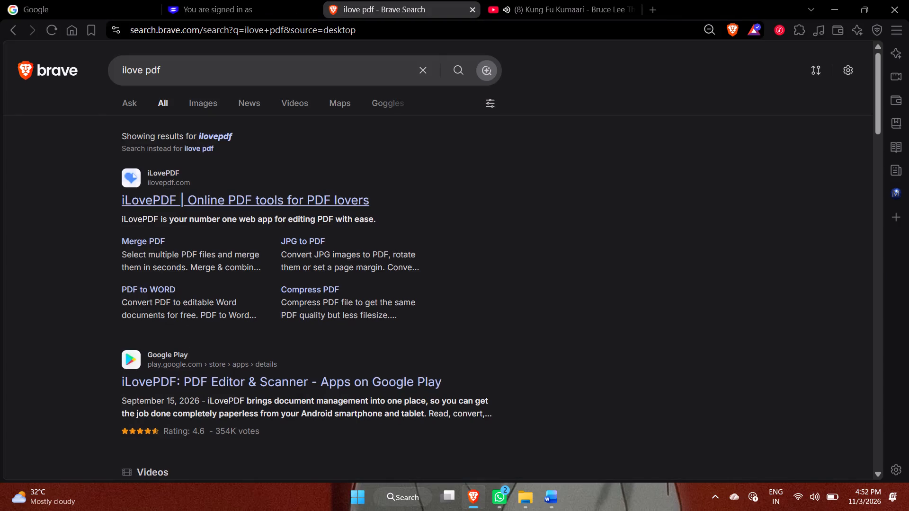
{"action": "left_click", "coordinate": [319, 190]}
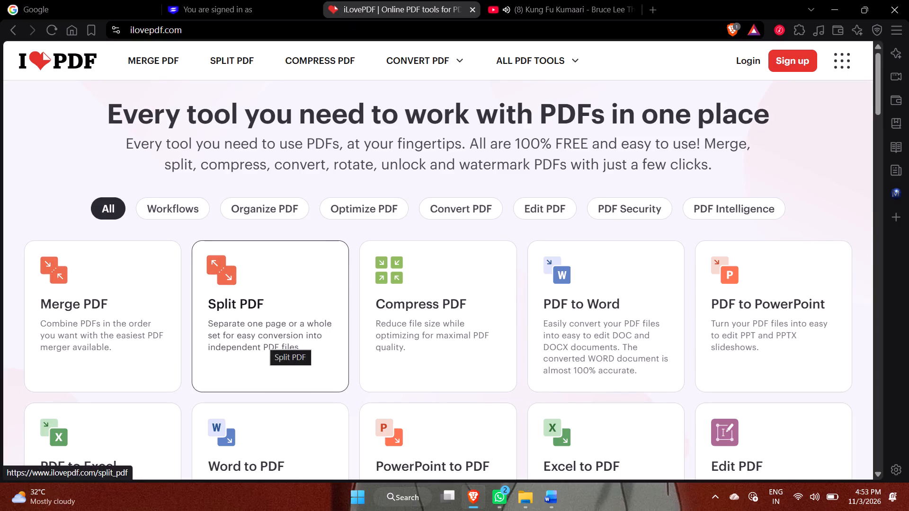
Look through the available PDF tools on iLovePDF and open the Remove pages tool.
{"action": "scroll", "coordinate": [263, 340], "scroll_direction": "down", "scroll_amount": 1}
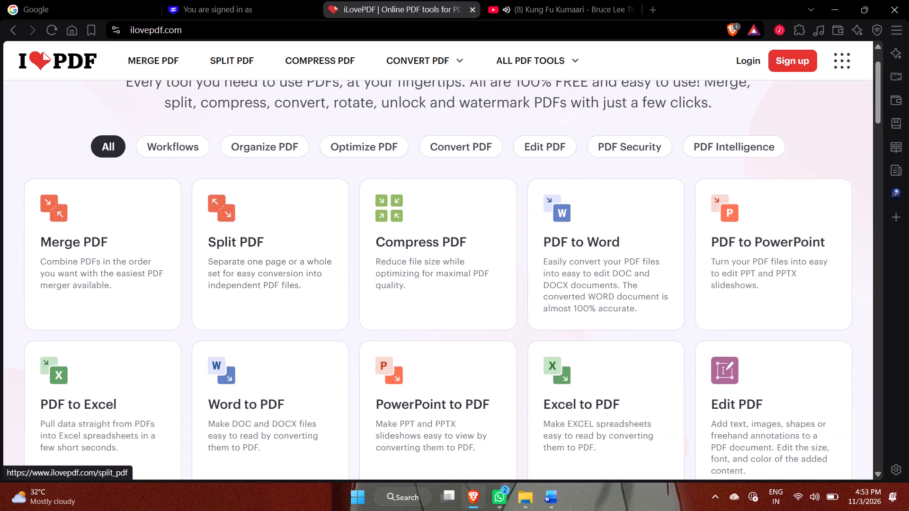
{"action": "scroll", "coordinate": [263, 340], "scroll_direction": "down", "scroll_amount": 3}
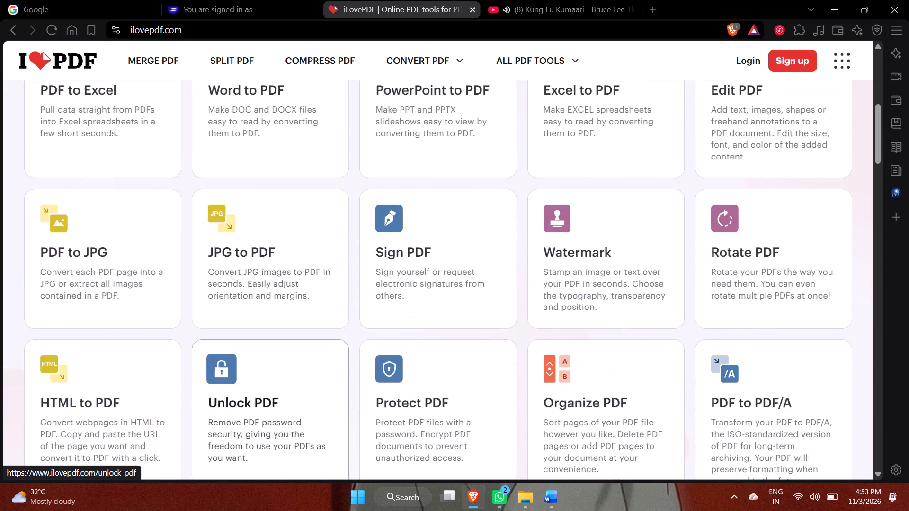
{"action": "scroll", "coordinate": [263, 340], "scroll_direction": "down", "scroll_amount": 3}
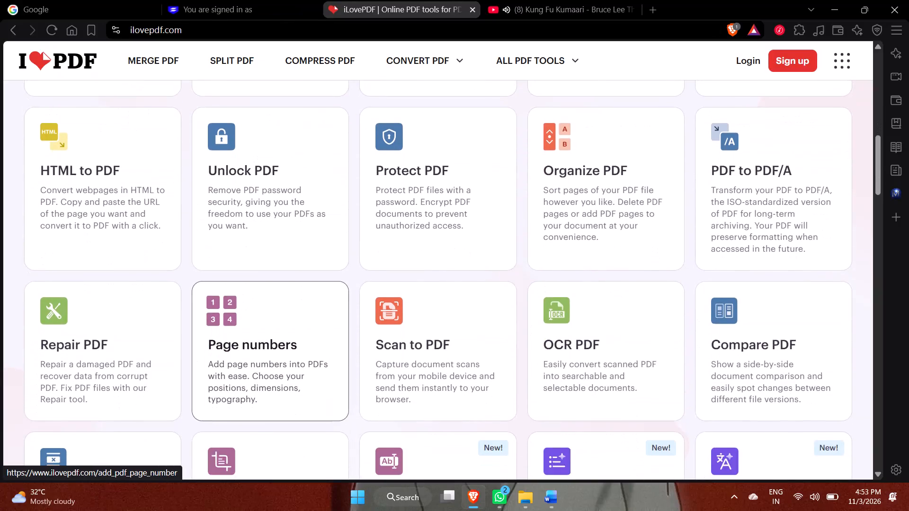
{"action": "scroll", "coordinate": [263, 340], "scroll_direction": "down", "scroll_amount": 3}
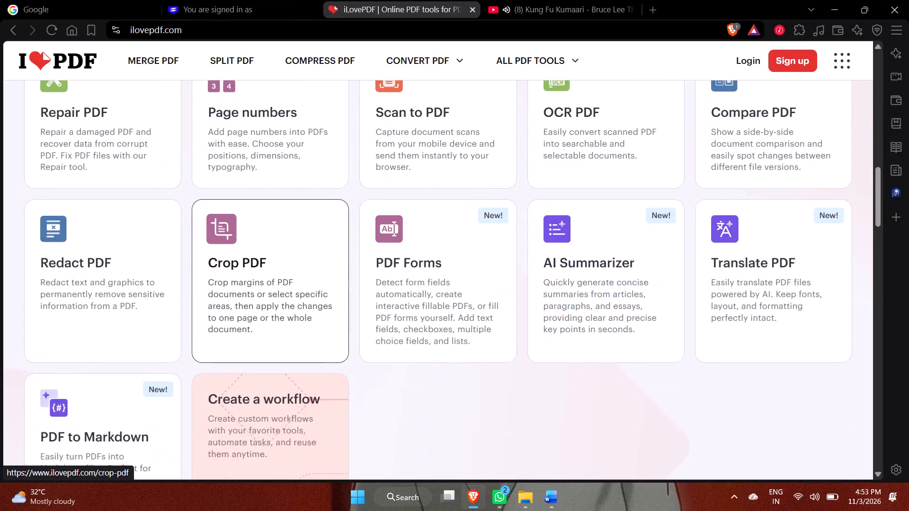
{"action": "scroll", "coordinate": [263, 340], "scroll_direction": "down", "scroll_amount": 2}
{"action": "scroll", "coordinate": [263, 340], "scroll_direction": "up", "scroll_amount": 16}
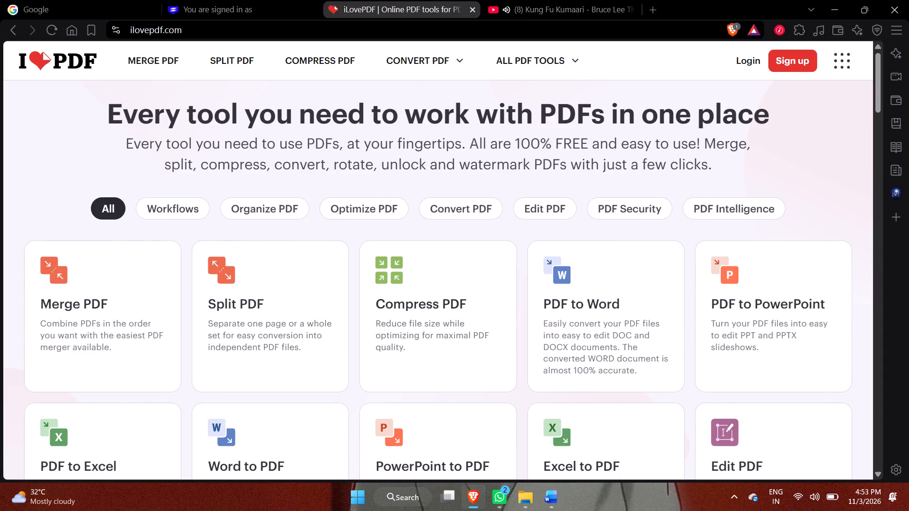
{"action": "left_click", "coordinate": [548, 53]}
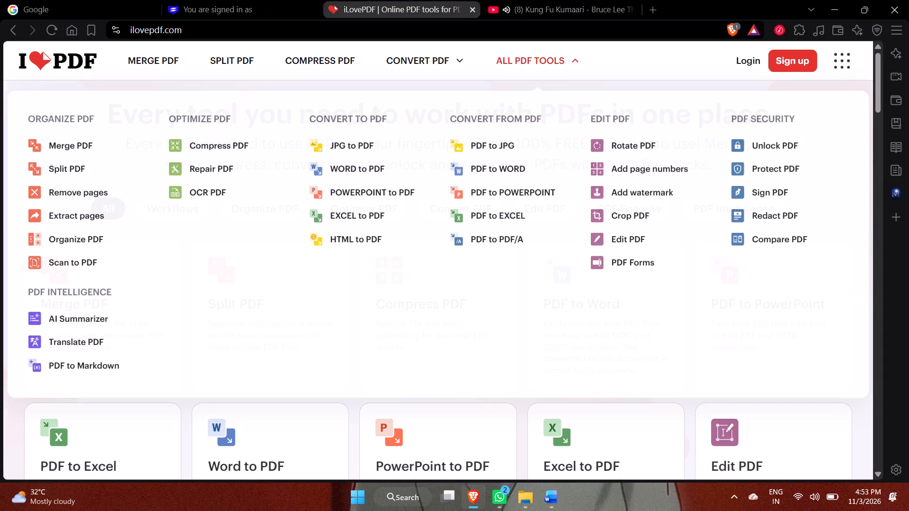
{"action": "left_click", "coordinate": [80, 191]}
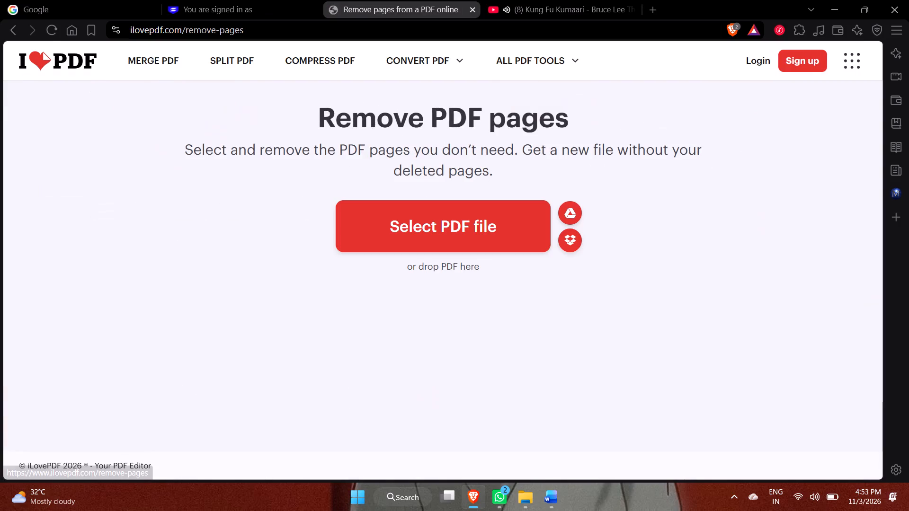
Load the cn outputs PDF from the OneDrive Documents folder into the Remove pages tool.
{"action": "left_click", "coordinate": [393, 218]}
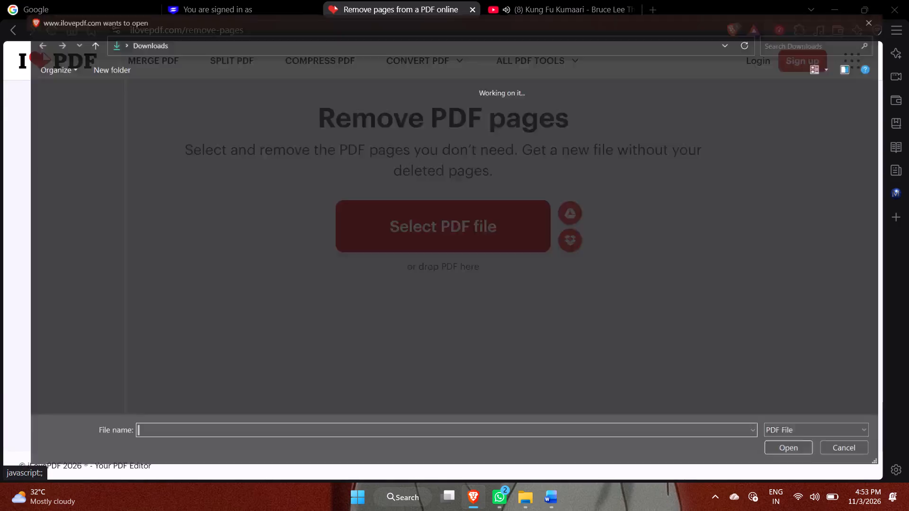
{"action": "left_click", "coordinate": [178, 117]}
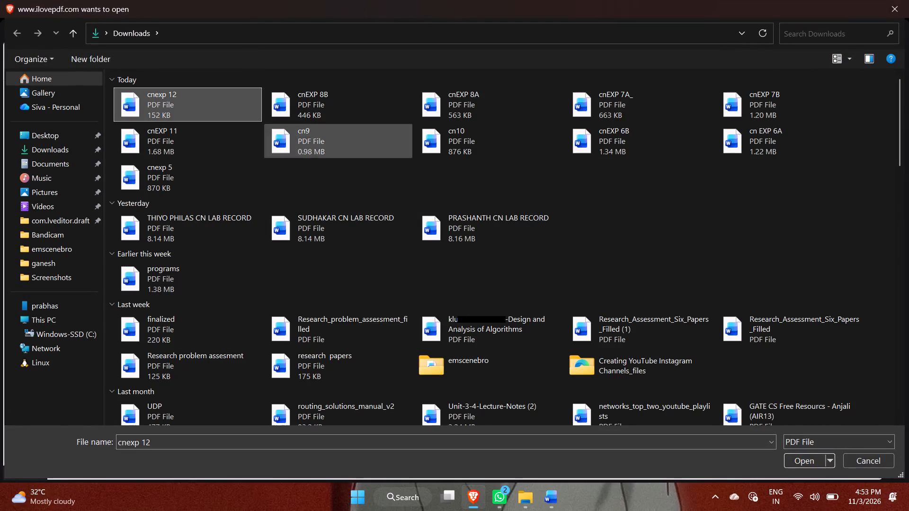
{"action": "left_click", "coordinate": [55, 145]}
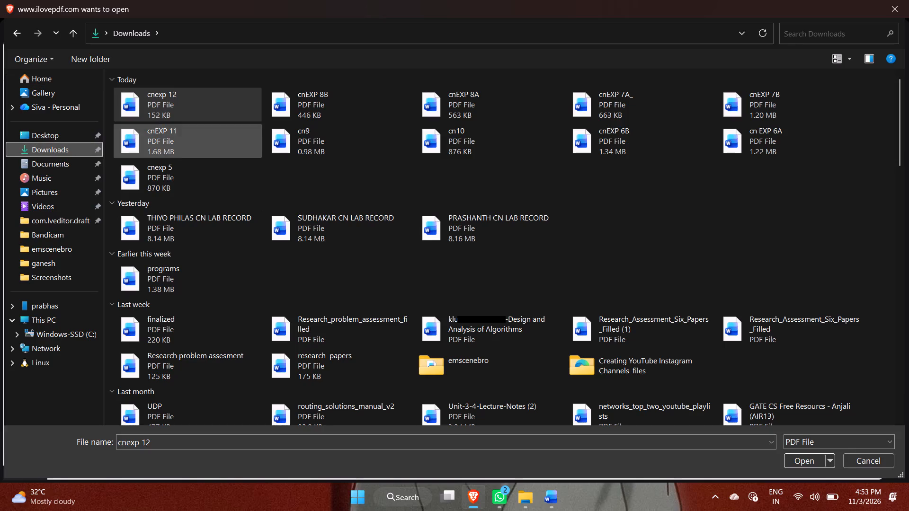
{"action": "double_click", "coordinate": [46, 144]}
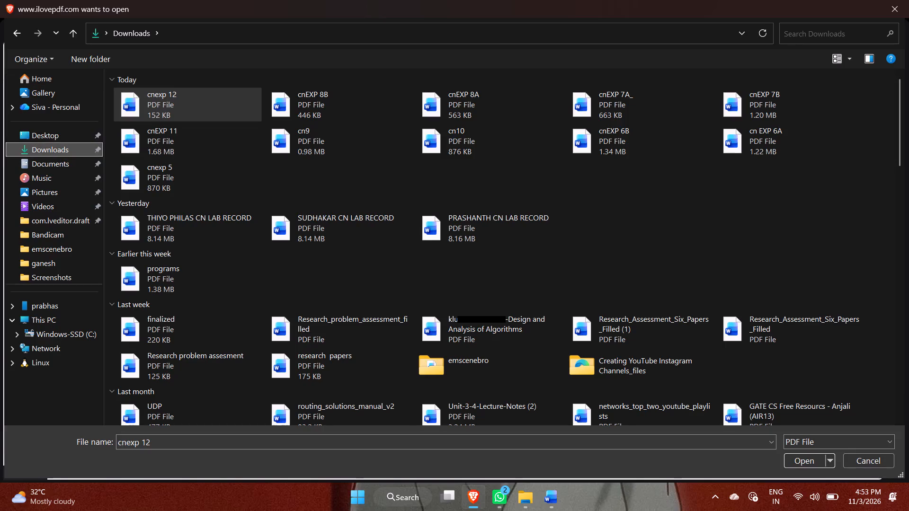
{"action": "scroll", "coordinate": [84, 154], "scroll_direction": "up", "scroll_amount": 2}
{"action": "left_click", "coordinate": [61, 77]}
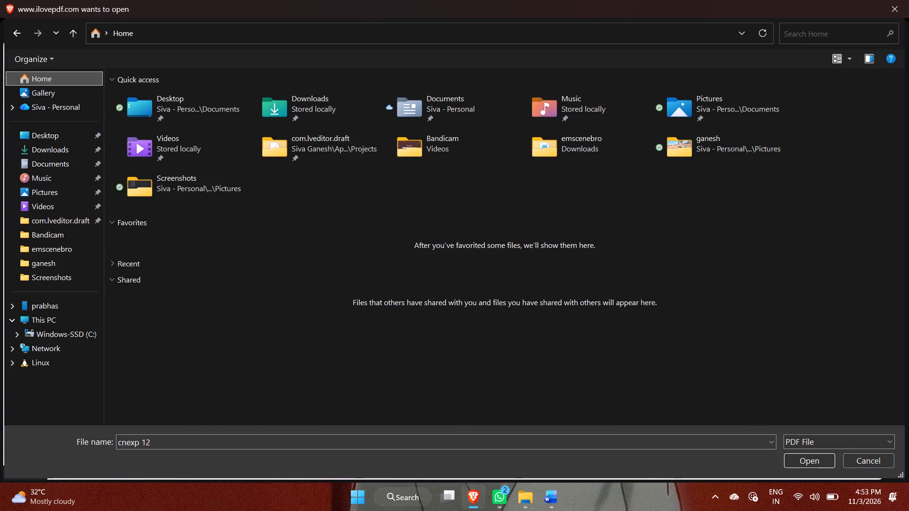
{"action": "double_click", "coordinate": [56, 104]}
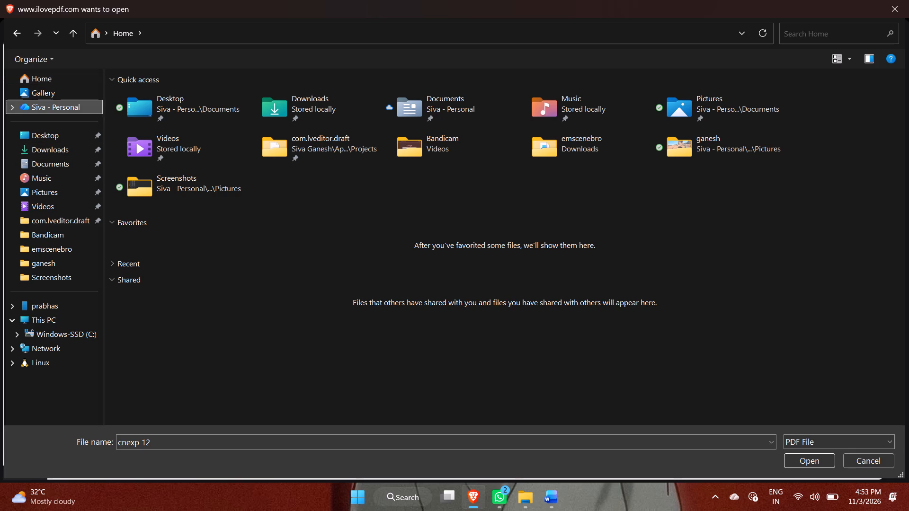
{"action": "double_click", "coordinate": [151, 123]}
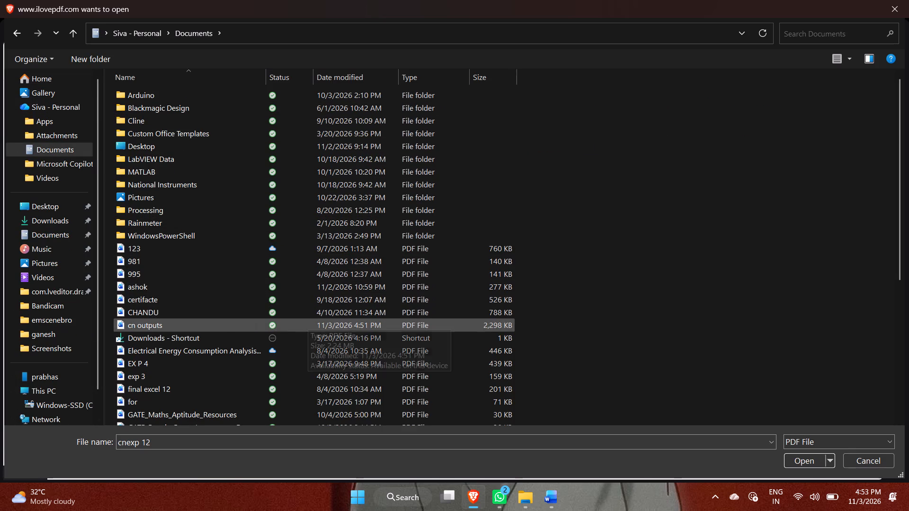
{"action": "left_click", "coordinate": [285, 327]}
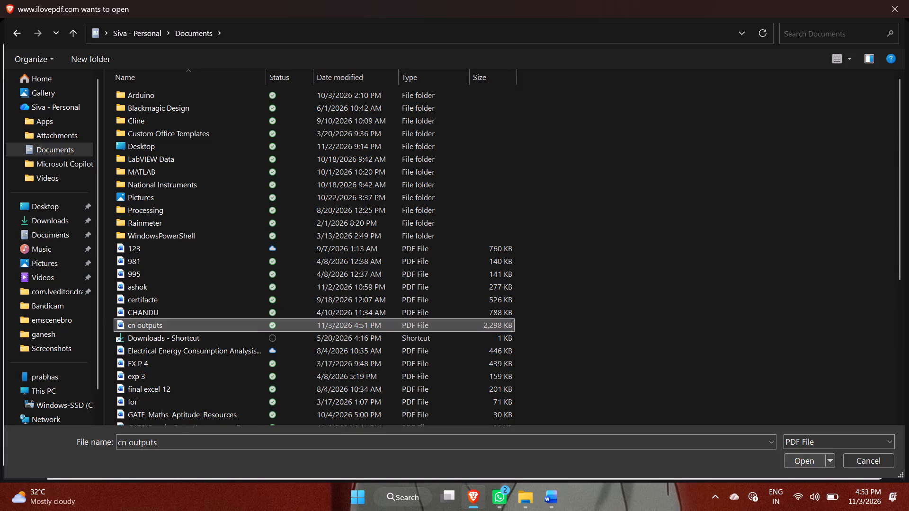
{"action": "left_click", "coordinate": [813, 457]}
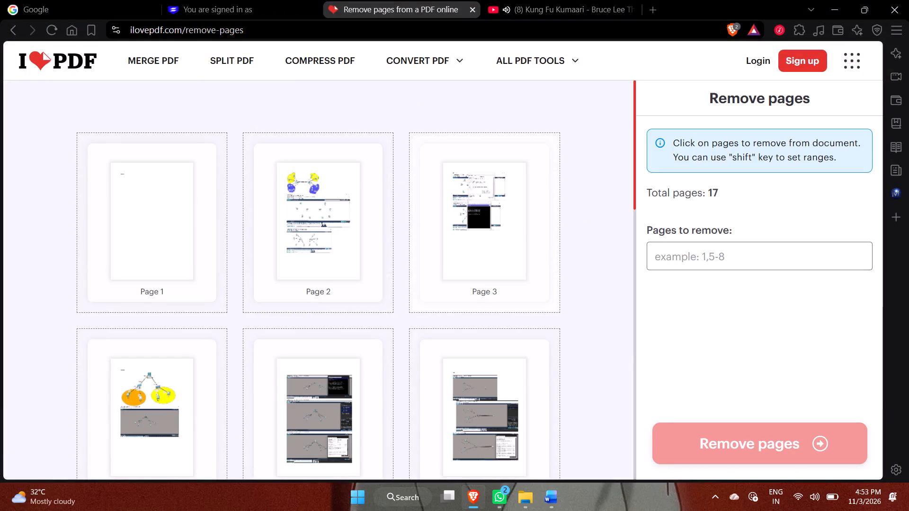
Select pages 1, 15 and 17 of the cn outputs PDF and remove them.
{"action": "left_click", "coordinate": [147, 217]}
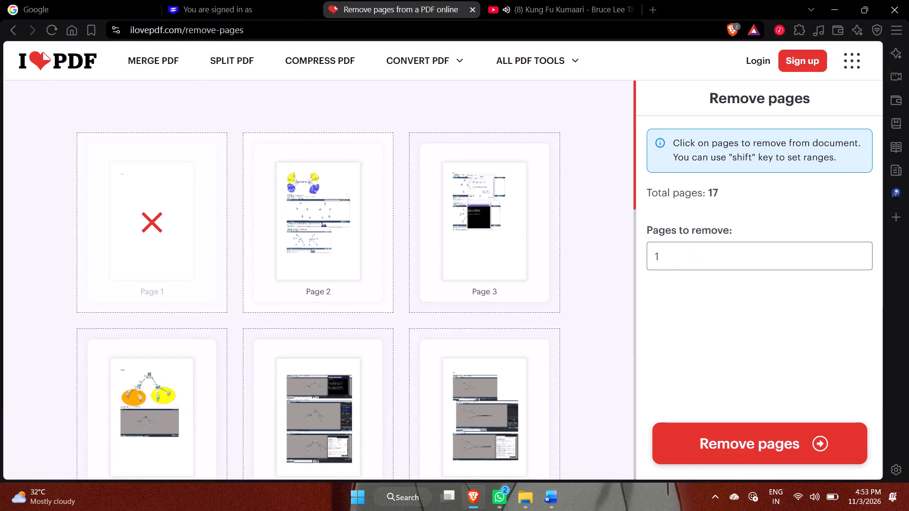
{"action": "scroll", "coordinate": [243, 290], "scroll_direction": "down", "scroll_amount": 5}
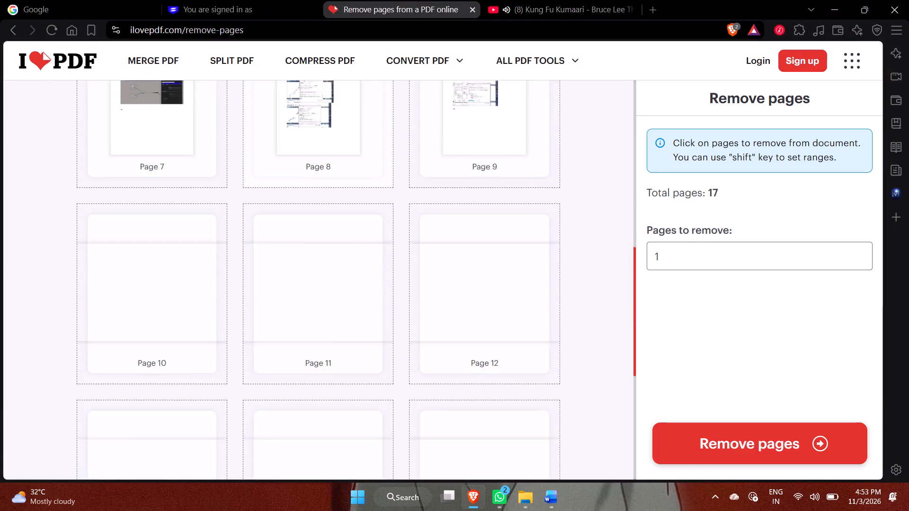
{"action": "scroll", "coordinate": [243, 290], "scroll_direction": "down", "scroll_amount": 5}
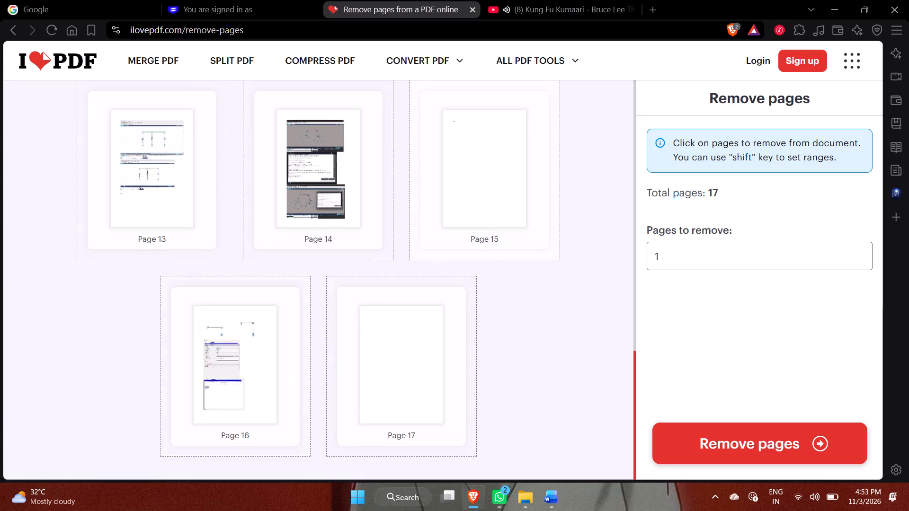
{"action": "left_click", "coordinate": [456, 209]}
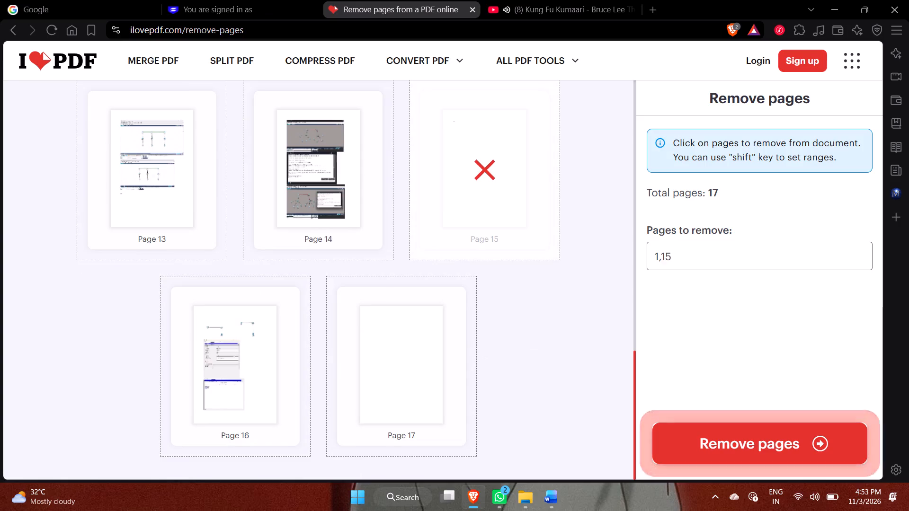
{"action": "left_click", "coordinate": [408, 320]}
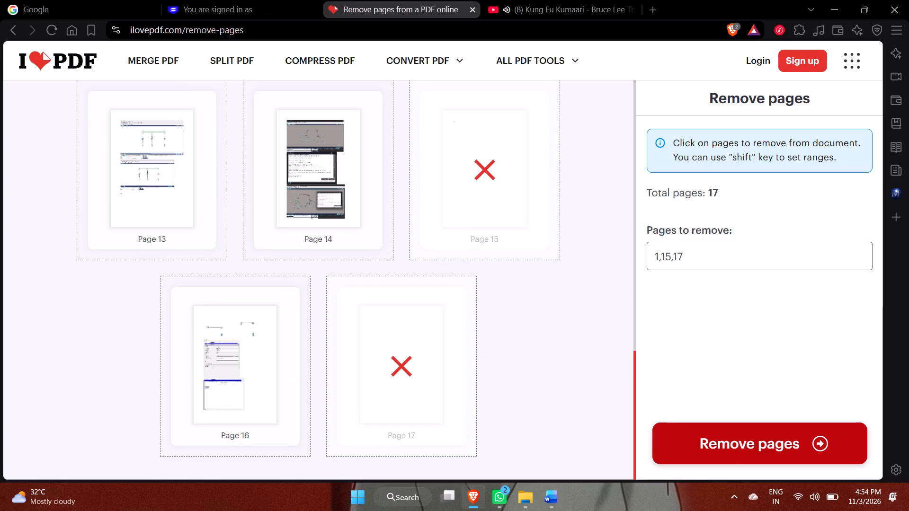
{"action": "left_click", "coordinate": [745, 431]}
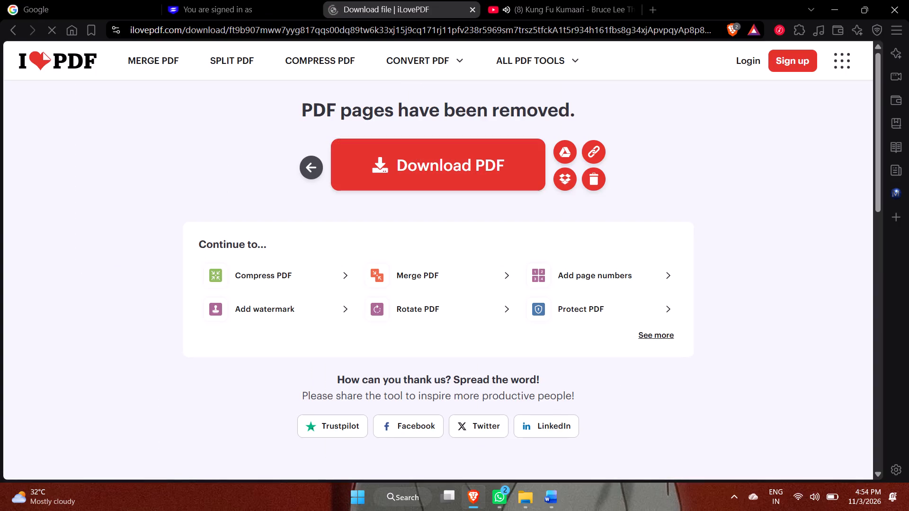
Download the processed PDF to the Downloads folder as cn outputs_removed.
{"action": "left_click", "coordinate": [504, 176]}
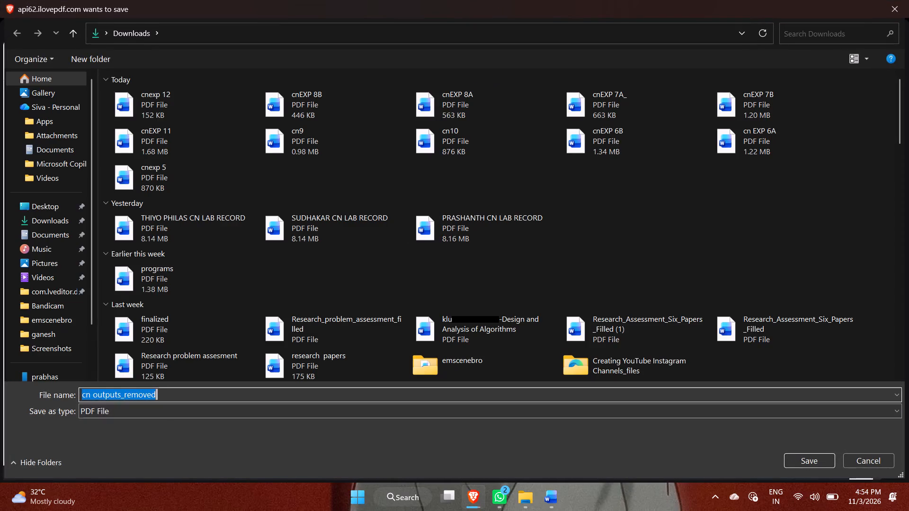
{"action": "key", "text": "Return"}
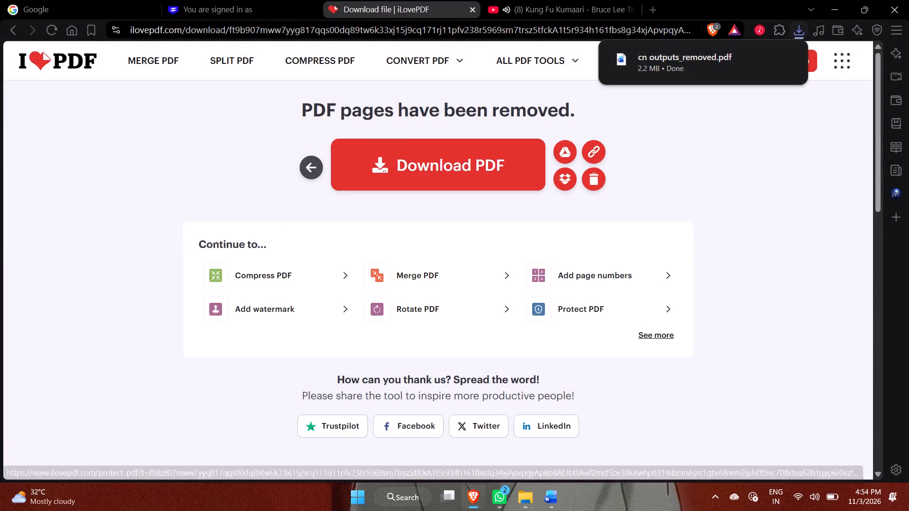
Switch to File Explorer and copy the cn outputs_removed PDF from the recent files on the Home page.
{"action": "left_click", "coordinate": [833, 2]}
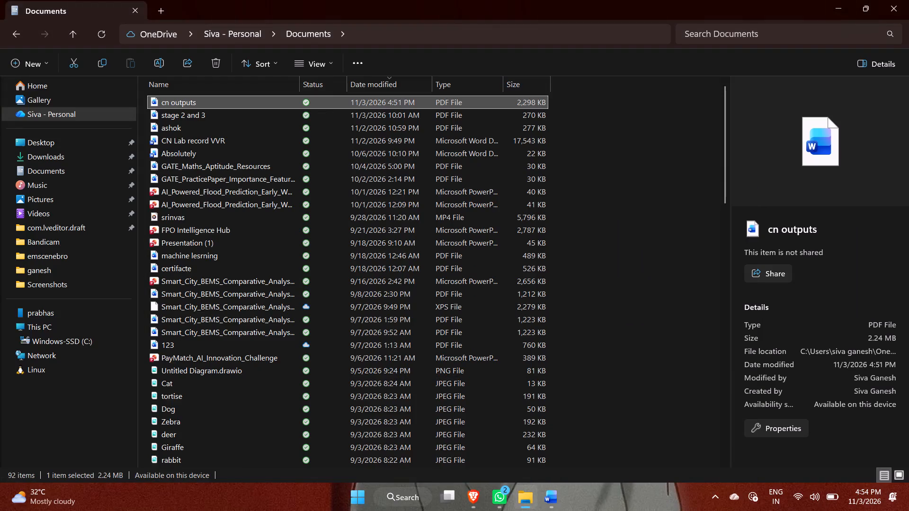
{"action": "left_click", "coordinate": [40, 159]}
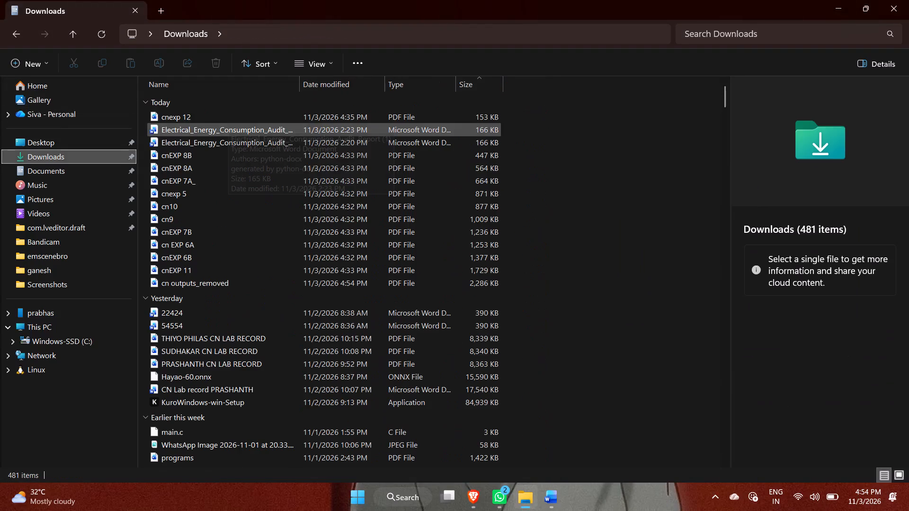
{"action": "left_click", "coordinate": [55, 78]}
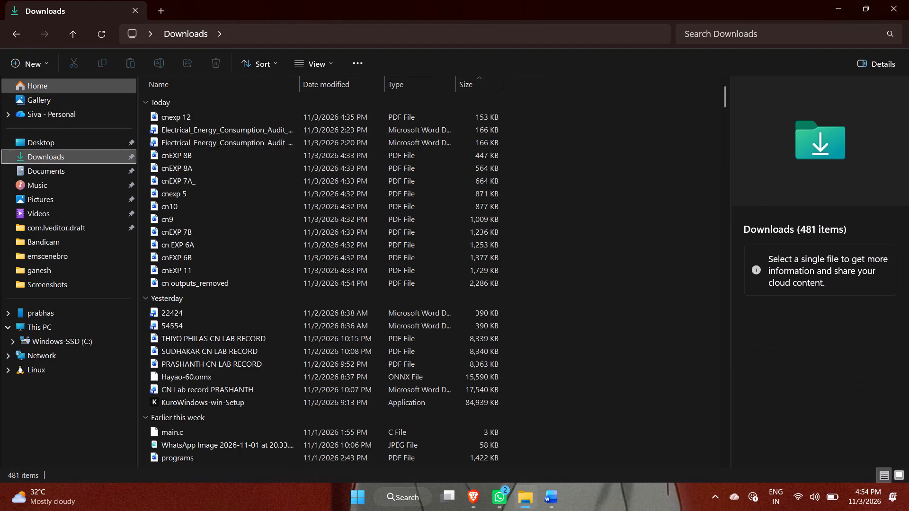
{"action": "left_click", "coordinate": [55, 80]}
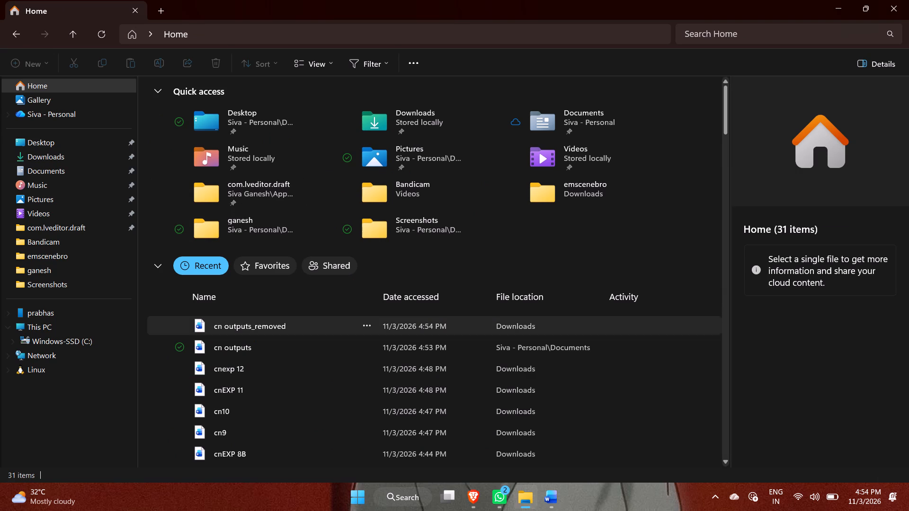
{"action": "left_click", "coordinate": [270, 326]}
{"action": "left_click", "coordinate": [96, 62]}
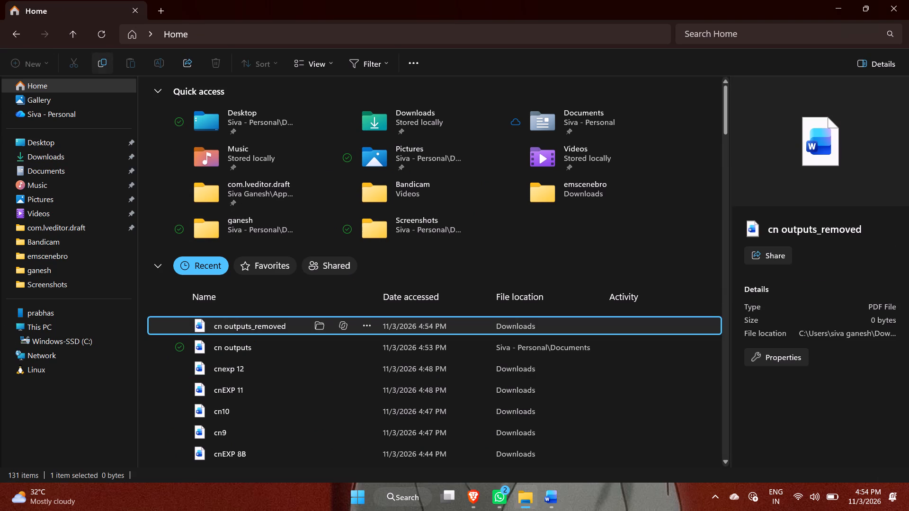
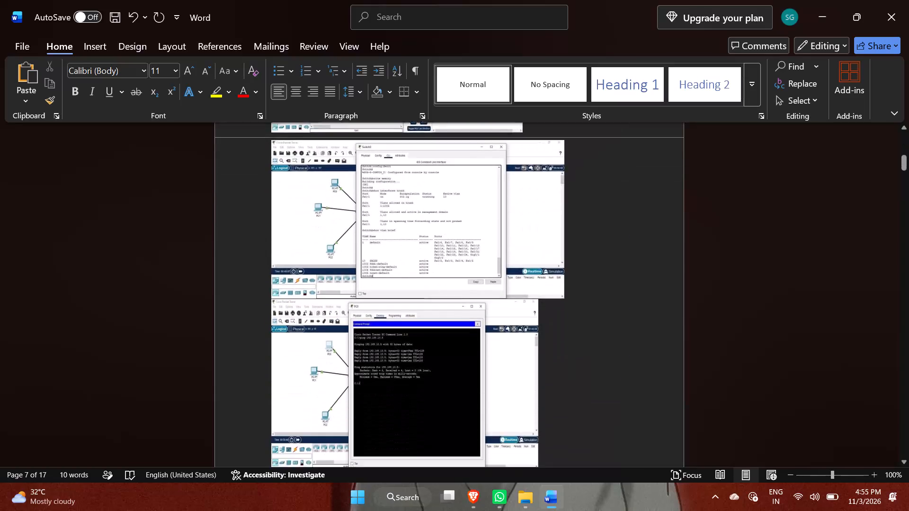
Review the pasted network lab output screenshots through to the end of the Word document.
{"action": "scroll", "coordinate": [509, 300], "scroll_direction": "up", "scroll_amount": 2}
{"action": "scroll", "coordinate": [509, 300], "scroll_direction": "down", "scroll_amount": 3}
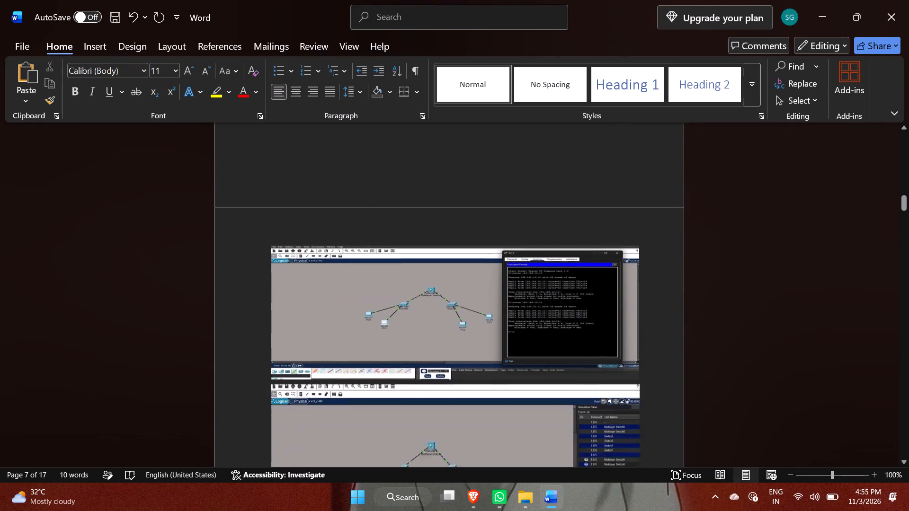
{"action": "scroll", "coordinate": [509, 300], "scroll_direction": "down", "scroll_amount": 3}
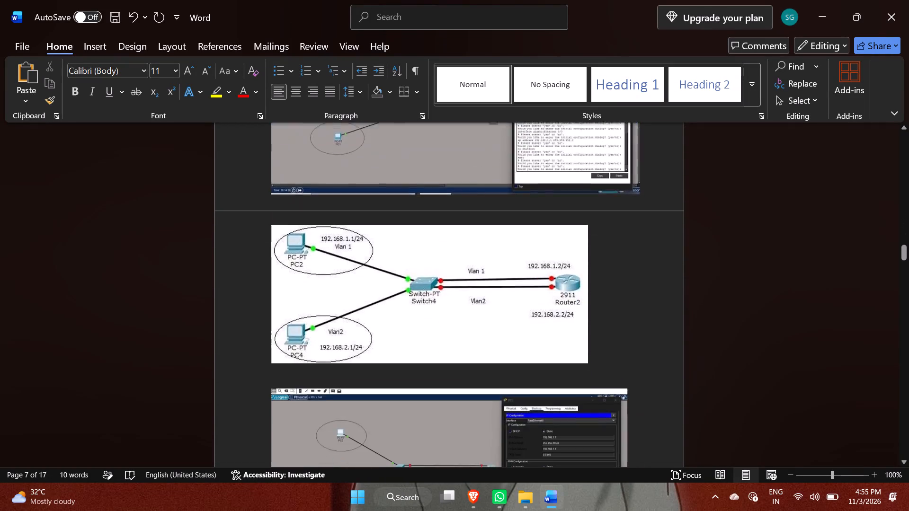
{"action": "scroll", "coordinate": [509, 300], "scroll_direction": "down", "scroll_amount": 3}
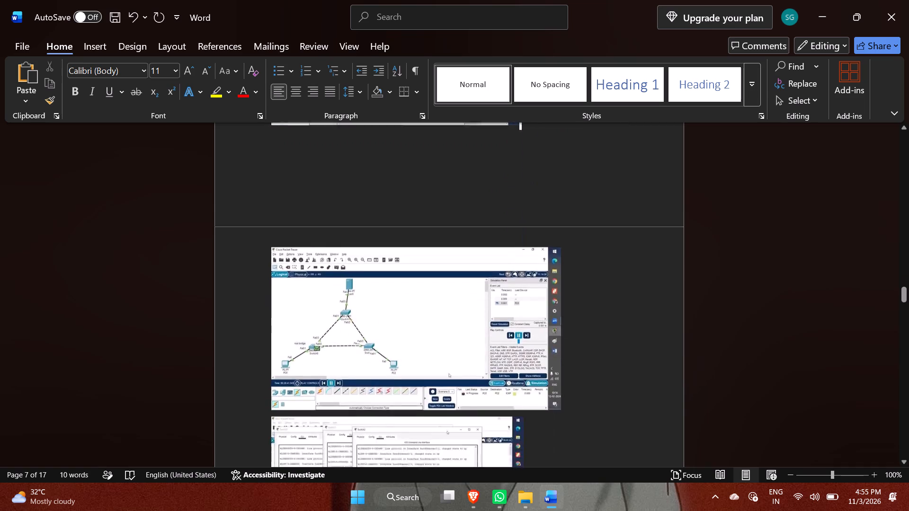
{"action": "scroll", "coordinate": [509, 300], "scroll_direction": "down", "scroll_amount": 2}
{"action": "scroll", "coordinate": [509, 300], "scroll_direction": "up", "scroll_amount": 1}
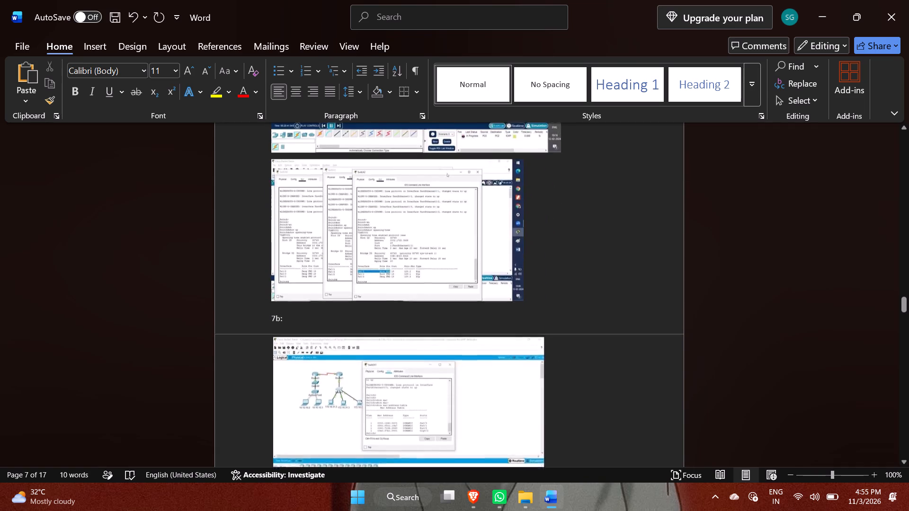
{"action": "right_click", "coordinate": [509, 300]}
{"action": "scroll", "coordinate": [509, 300], "scroll_direction": "down", "scroll_amount": 2}
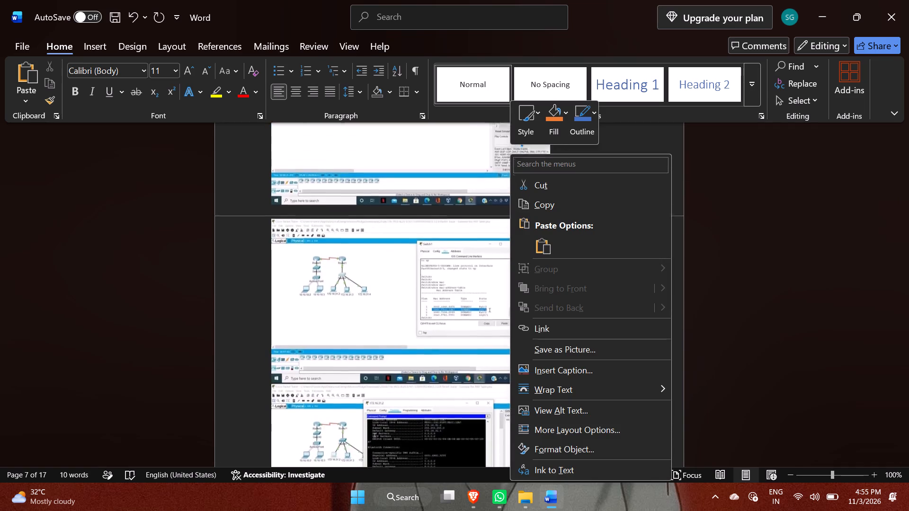
{"action": "scroll", "coordinate": [509, 300], "scroll_direction": "down", "scroll_amount": 3}
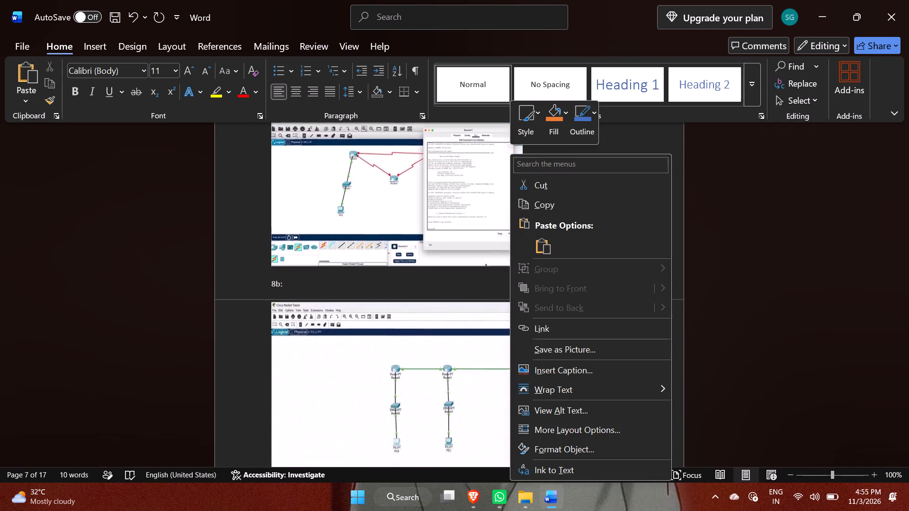
{"action": "scroll", "coordinate": [509, 300], "scroll_direction": "down", "scroll_amount": 2}
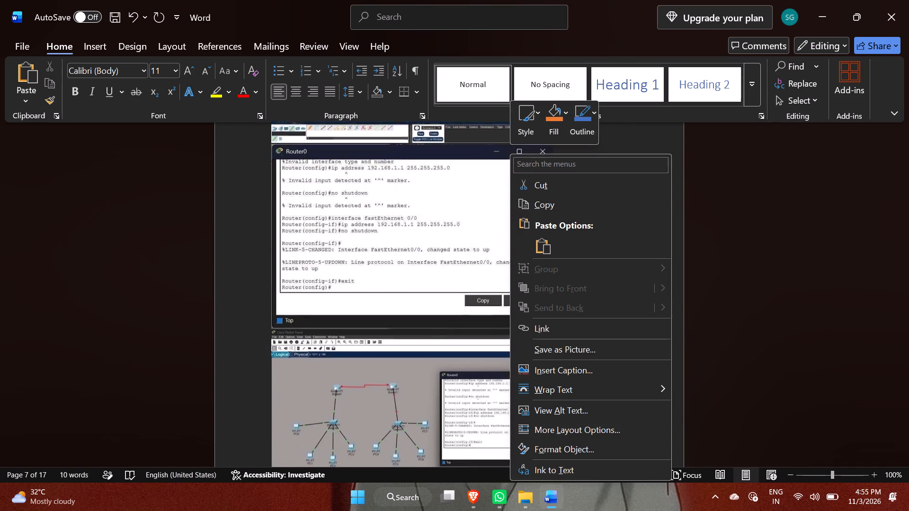
{"action": "scroll", "coordinate": [509, 300], "scroll_direction": "down", "scroll_amount": 3}
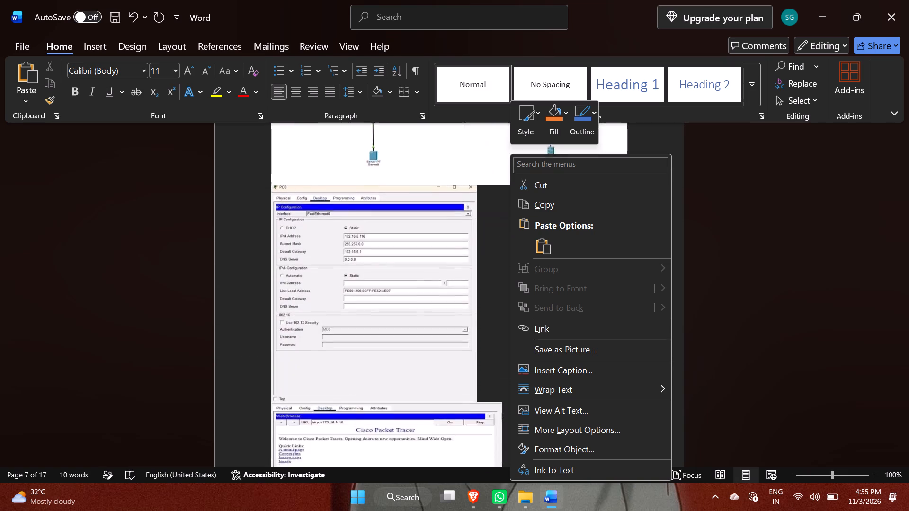
{"action": "scroll", "coordinate": [509, 300], "scroll_direction": "down", "scroll_amount": 1}
Close the Word document containing the lab outputs.
{"action": "left_click", "coordinate": [908, 18]}
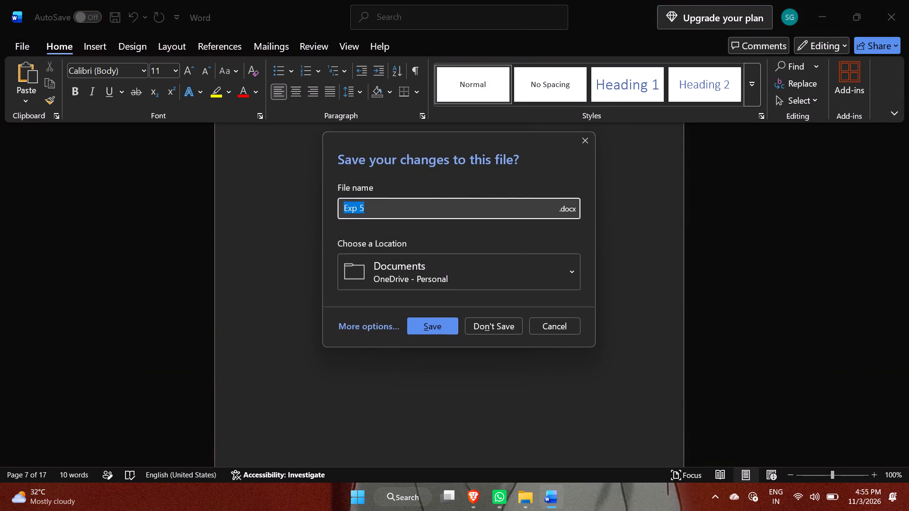
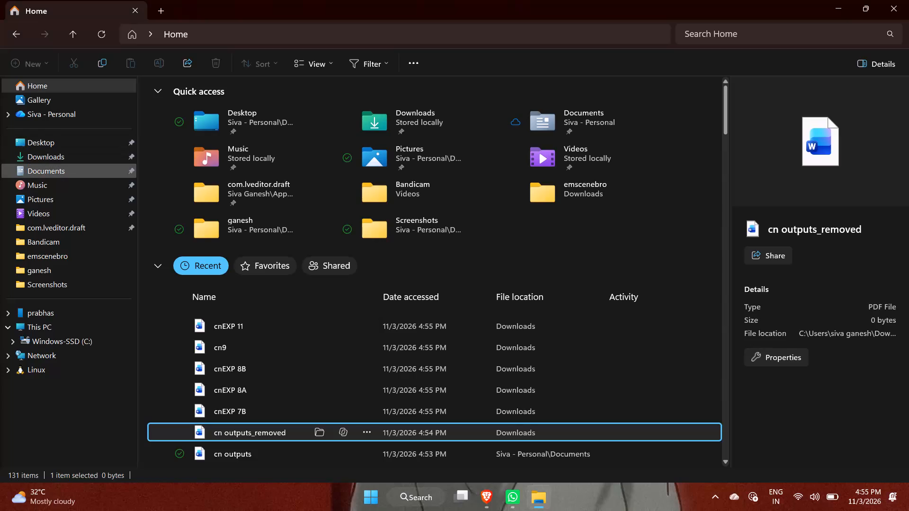
Copy the cn10 PDF from the Downloads folder.
{"action": "left_click", "coordinate": [87, 153]}
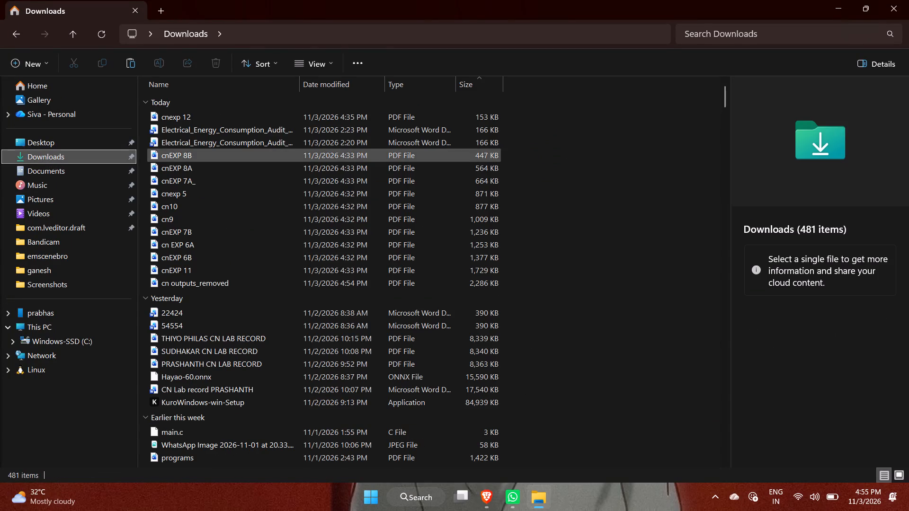
{"action": "left_click", "coordinate": [240, 203]}
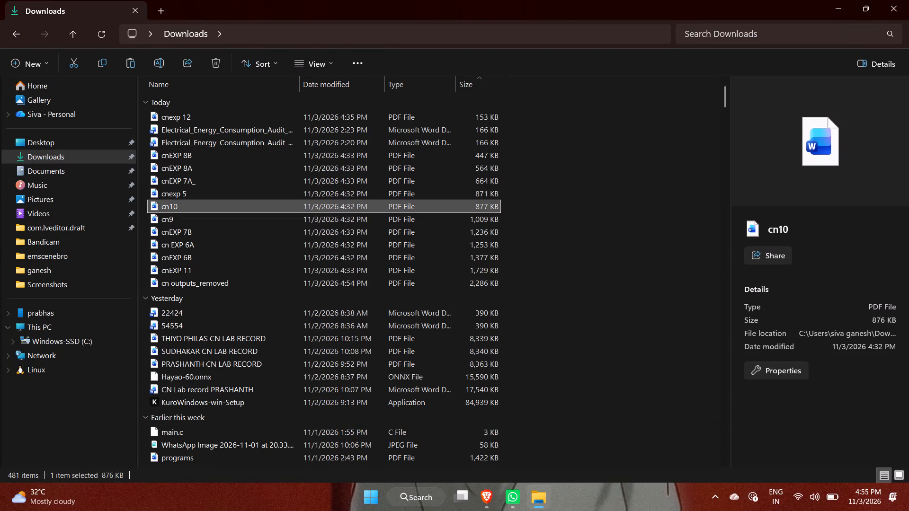
{"action": "left_click", "coordinate": [101, 60]}
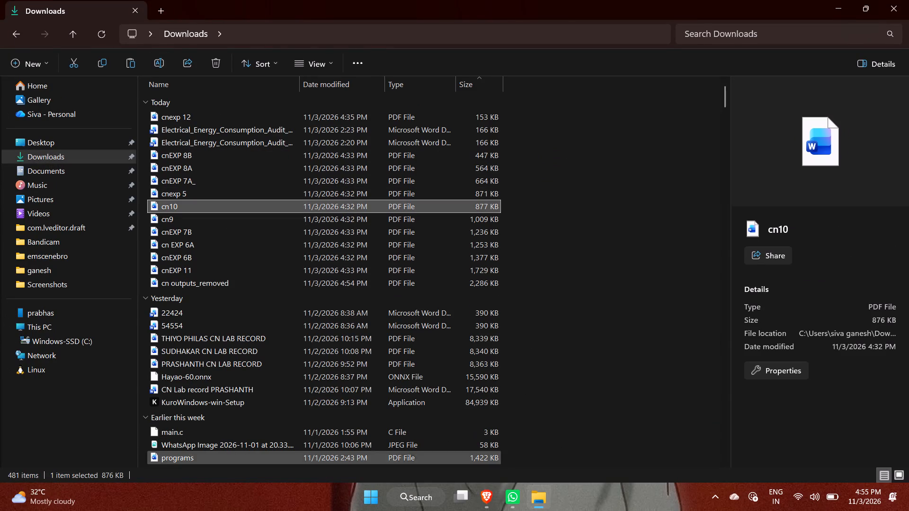
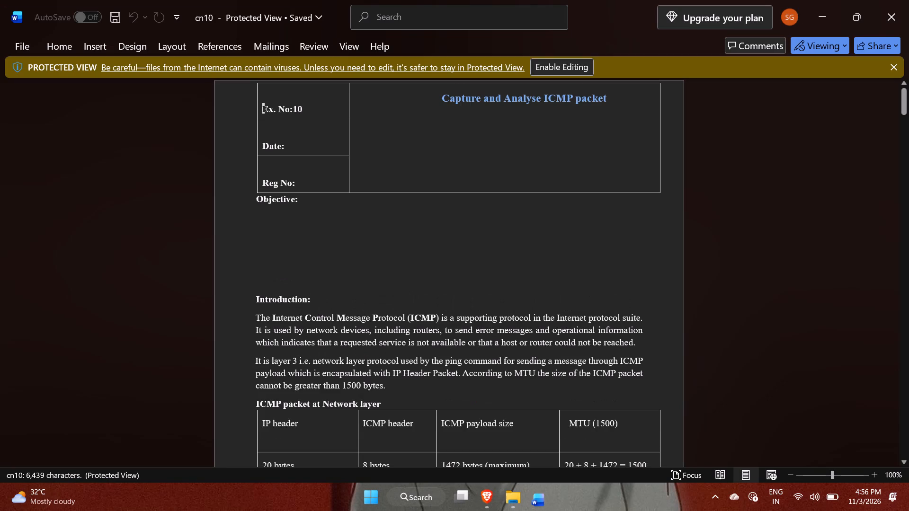
Skim the cn10 document on capturing and analysing ICMP packets, and close it.
{"action": "scroll", "coordinate": [179, 205], "scroll_direction": "down", "scroll_amount": 20}
{"action": "scroll", "coordinate": [179, 205], "scroll_direction": "down", "scroll_amount": 3}
{"action": "scroll", "coordinate": [179, 205], "scroll_direction": "up", "scroll_amount": 1}
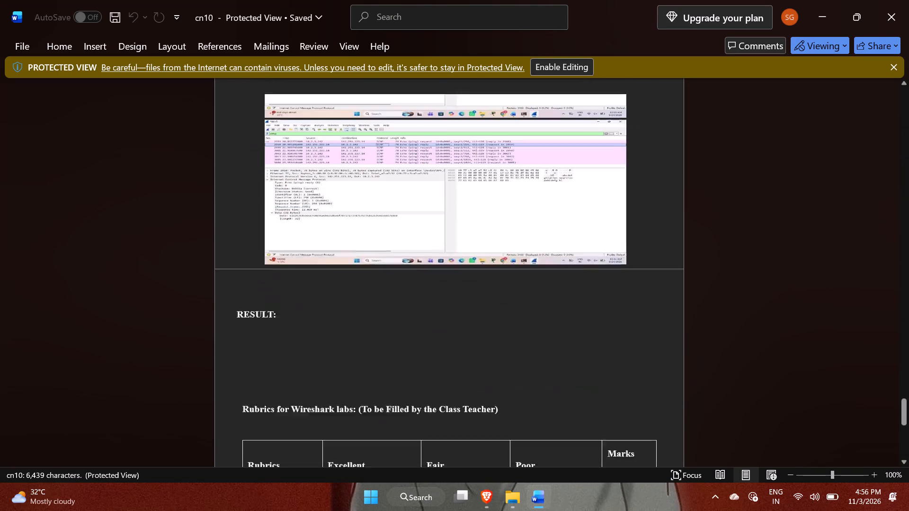
{"action": "left_click", "coordinate": [908, 15]}
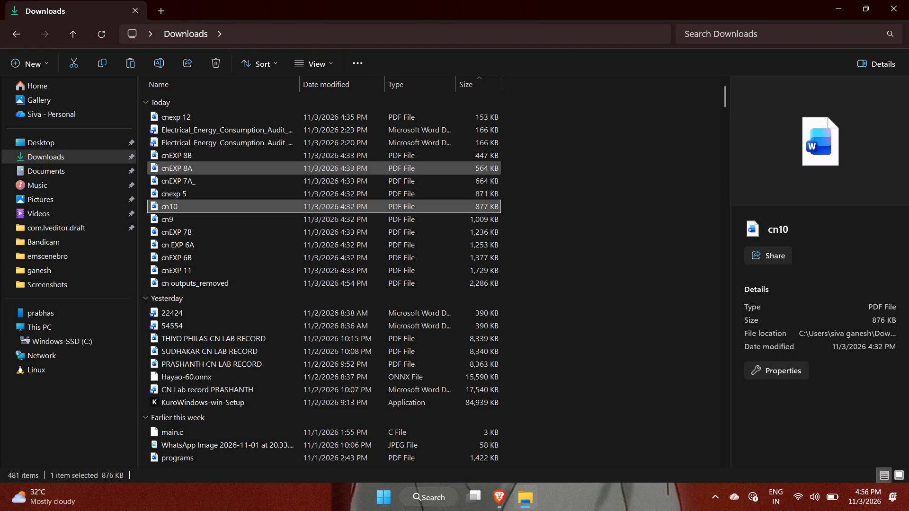
Copy the cnexp 12 PDF from the Downloads folder.
{"action": "left_click", "coordinate": [192, 113]}
{"action": "key", "text": "ctrl+c"}
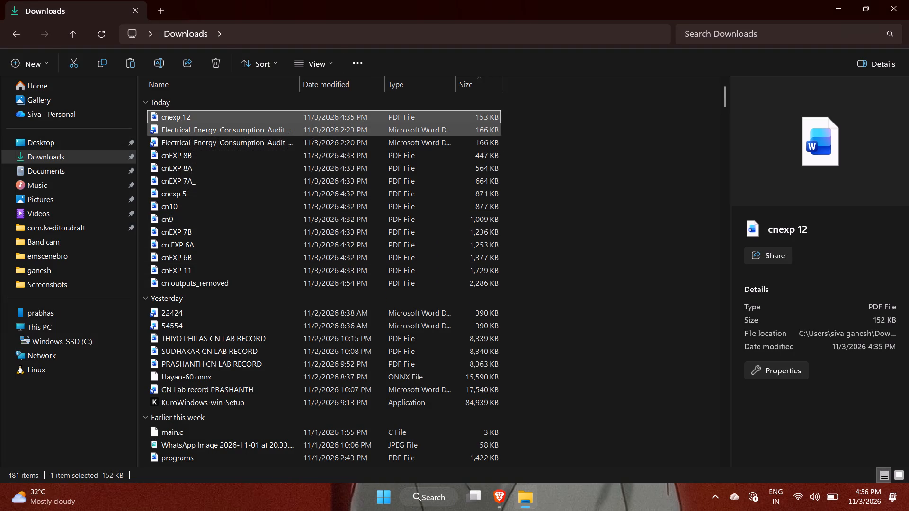
{"action": "left_click", "coordinate": [105, 56]}
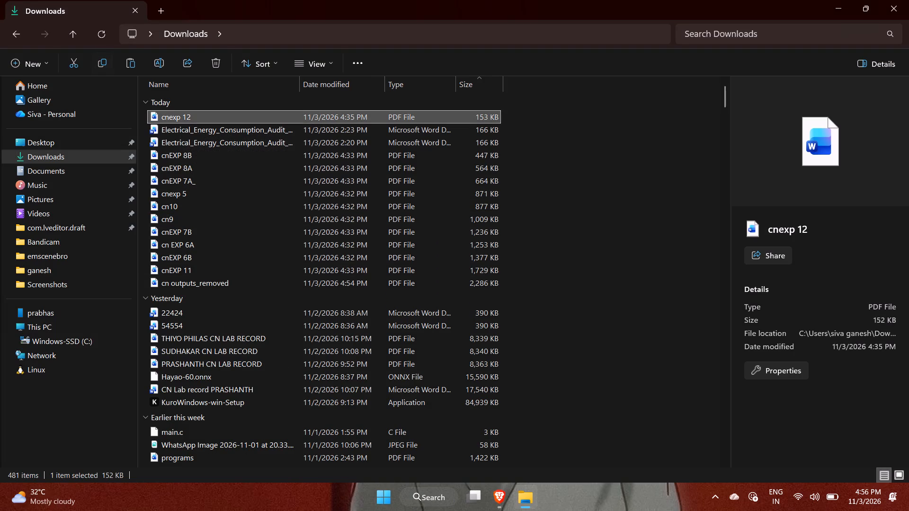
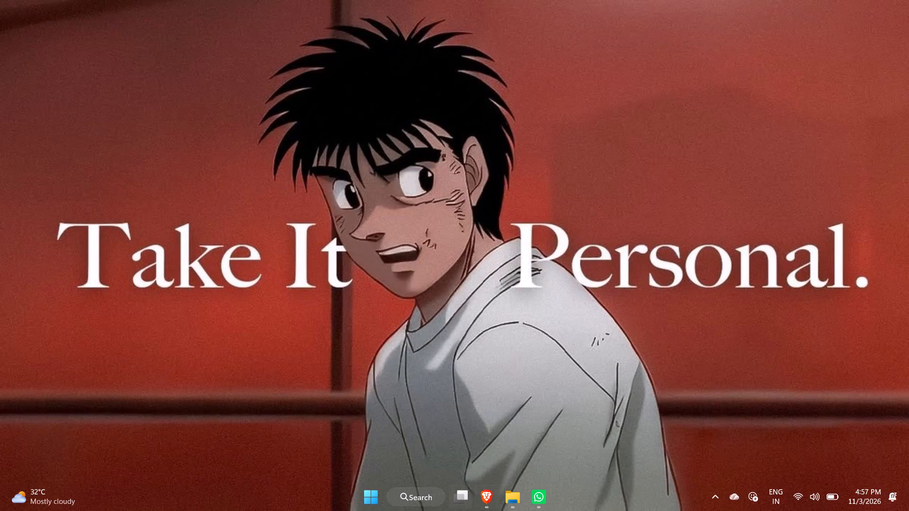
Bring back the Downloads folder window and close it.
{"action": "left_click", "coordinate": [510, 489]}
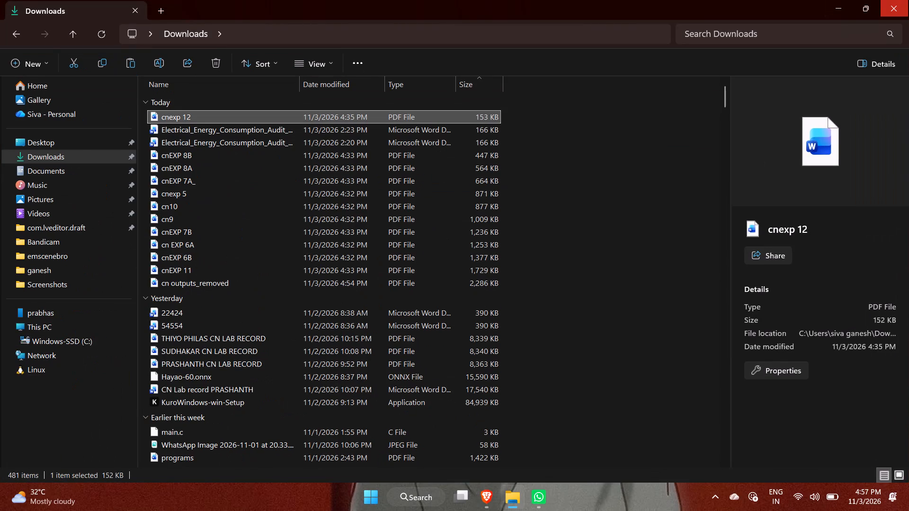
{"action": "left_click", "coordinate": [893, 0]}
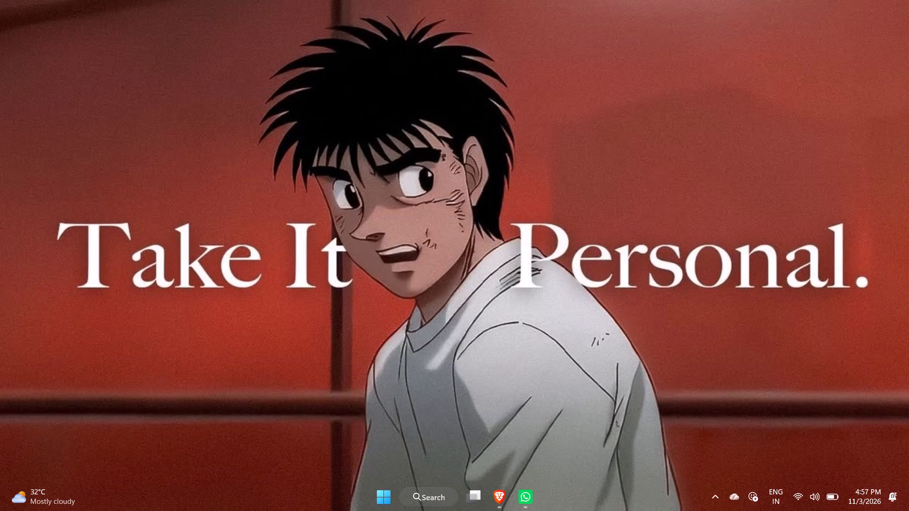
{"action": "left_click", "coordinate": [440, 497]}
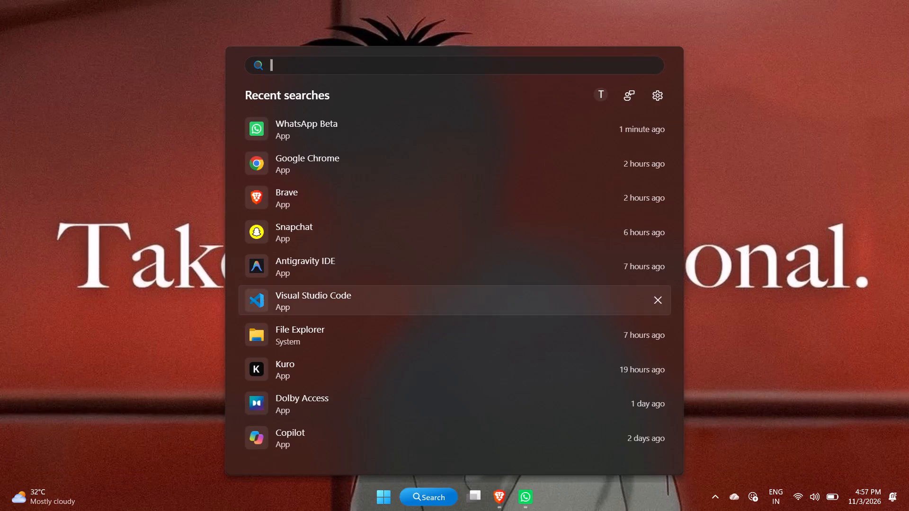